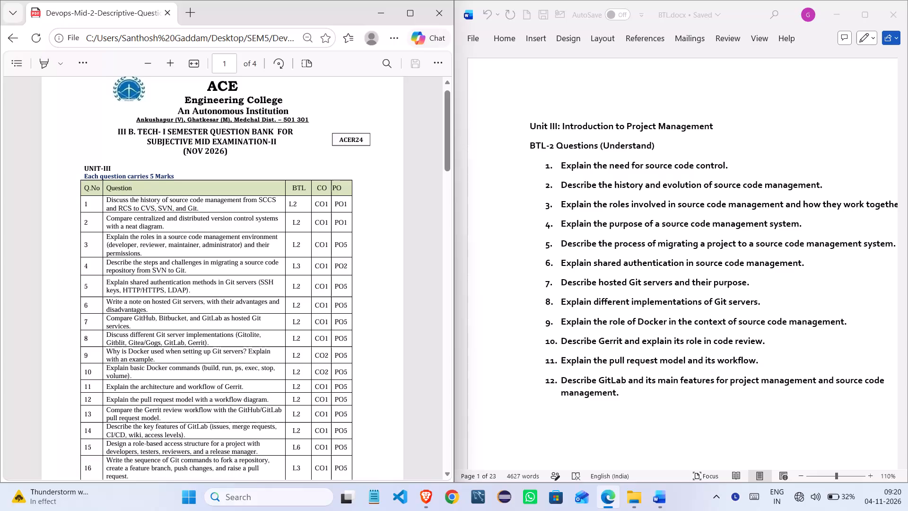
Examine the Unit III and Unit IV questions in the DevOps Mid-2 question bank PDF, keeping it beside the document.
{"action": "scroll", "coordinate": [252, 261], "scroll_direction": "down", "scroll_amount": 2}
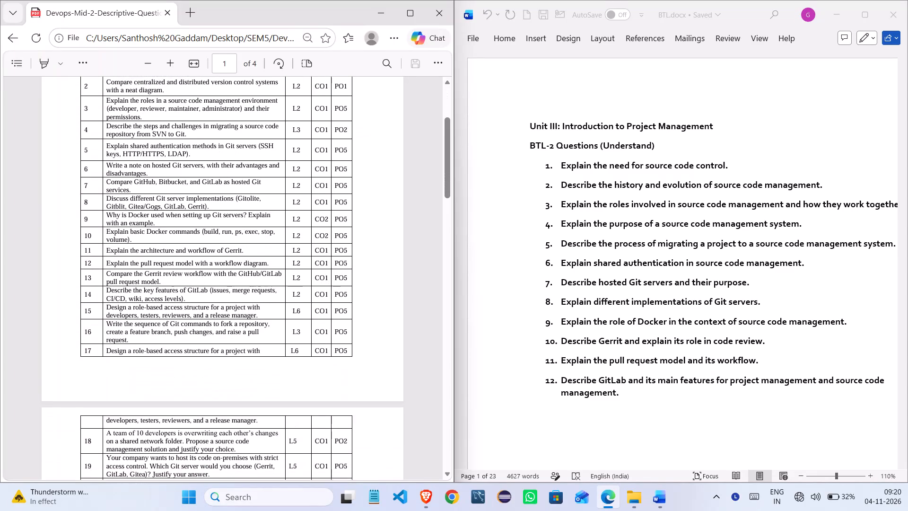
{"action": "scroll", "coordinate": [252, 261], "scroll_direction": "down", "scroll_amount": 1}
{"action": "scroll", "coordinate": [252, 261], "scroll_direction": "up", "scroll_amount": 1}
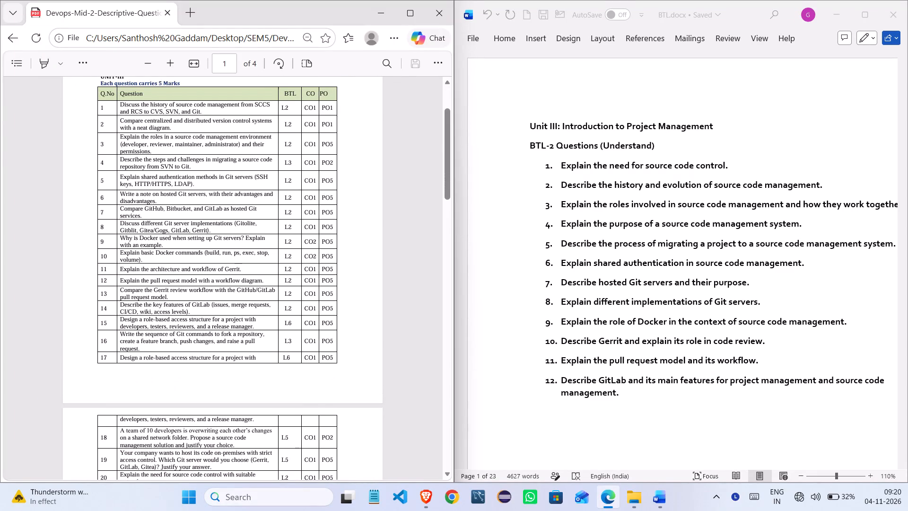
{"action": "scroll", "coordinate": [252, 261], "scroll_direction": "up", "scroll_amount": 1}
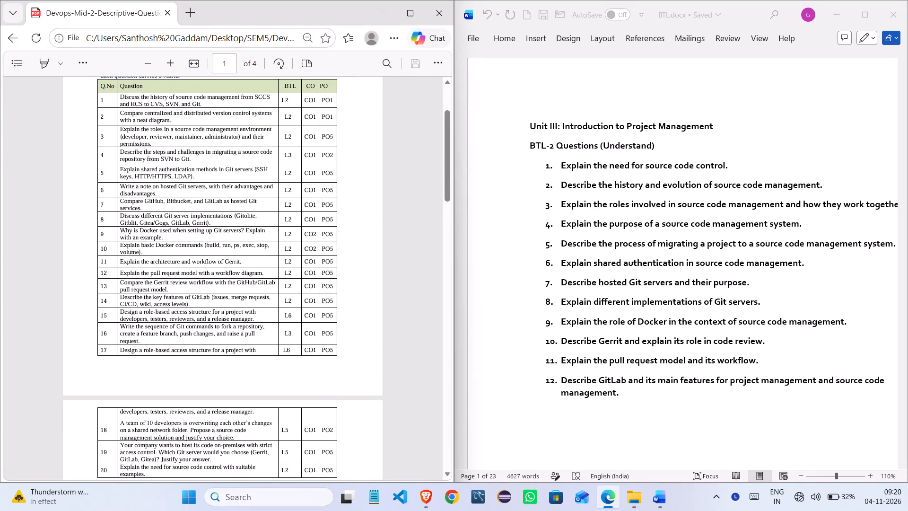
{"action": "left_click", "coordinate": [413, 9]}
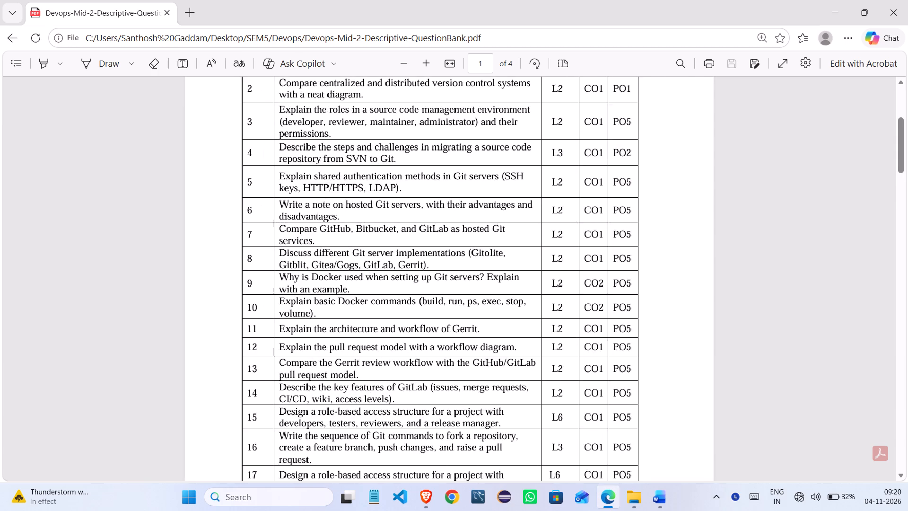
{"action": "scroll", "coordinate": [506, 159], "scroll_direction": "up", "scroll_amount": 1}
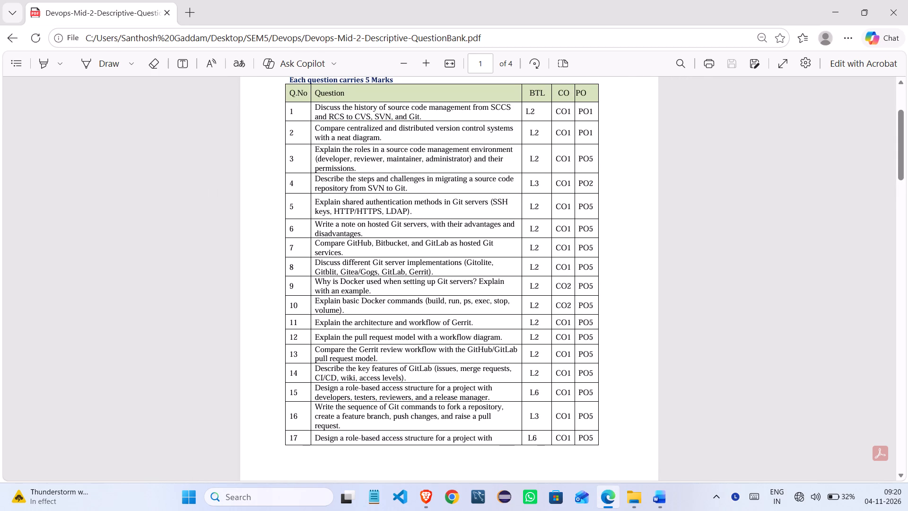
{"action": "scroll", "coordinate": [585, 178], "scroll_direction": "down", "scroll_amount": 5}
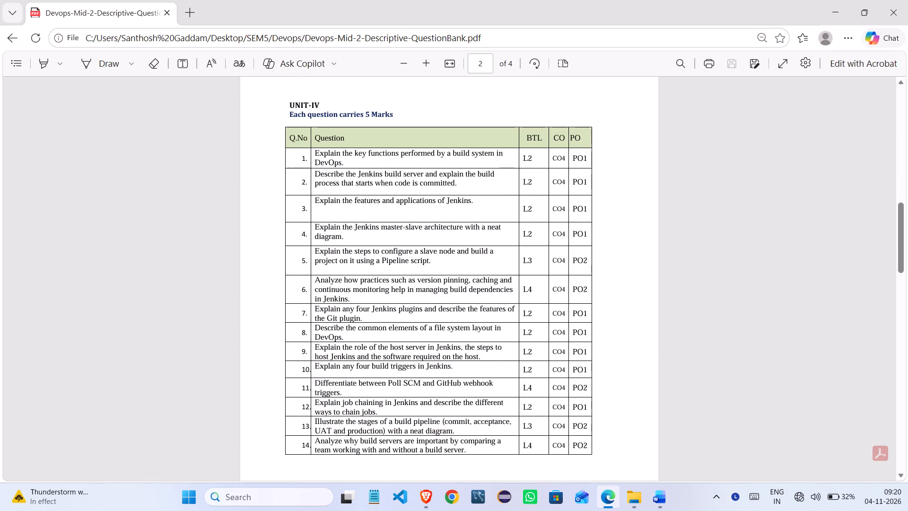
{"action": "scroll", "coordinate": [585, 178], "scroll_direction": "up", "scroll_amount": 8}
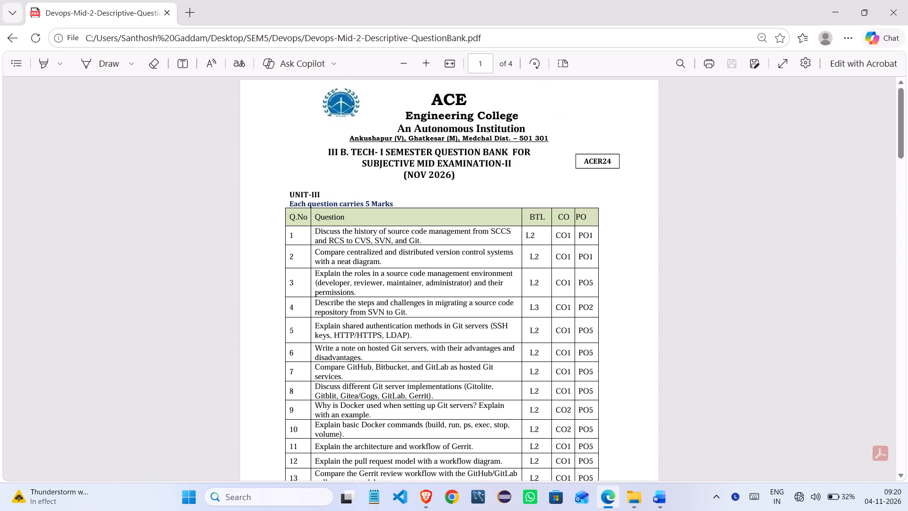
{"action": "scroll", "coordinate": [585, 178], "scroll_direction": "down", "scroll_amount": 1}
{"action": "key", "text": "super+Left"}
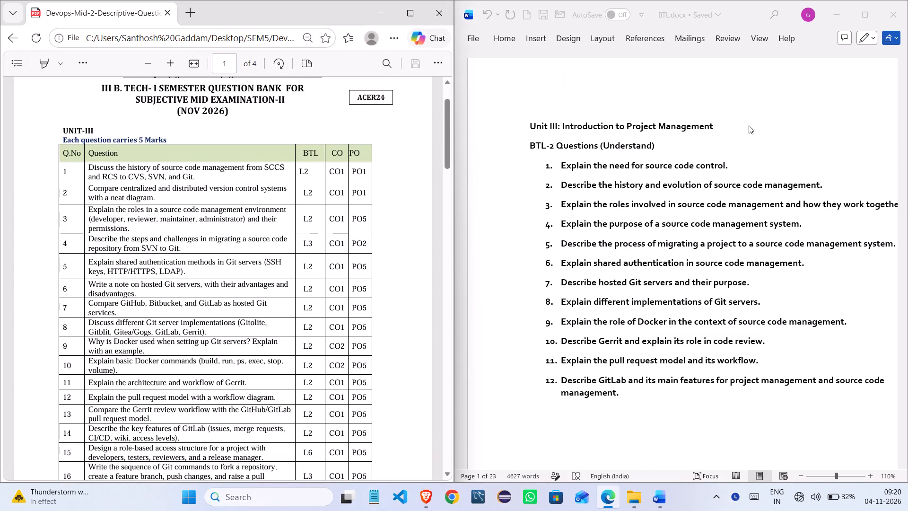
Delete the Unit III heading, the BTL-2 Questions heading and the twelve-question list from the start of BTL.docx.
{"action": "left_click_drag", "start_coordinate": [527, 121], "coordinate": [609, 260]}
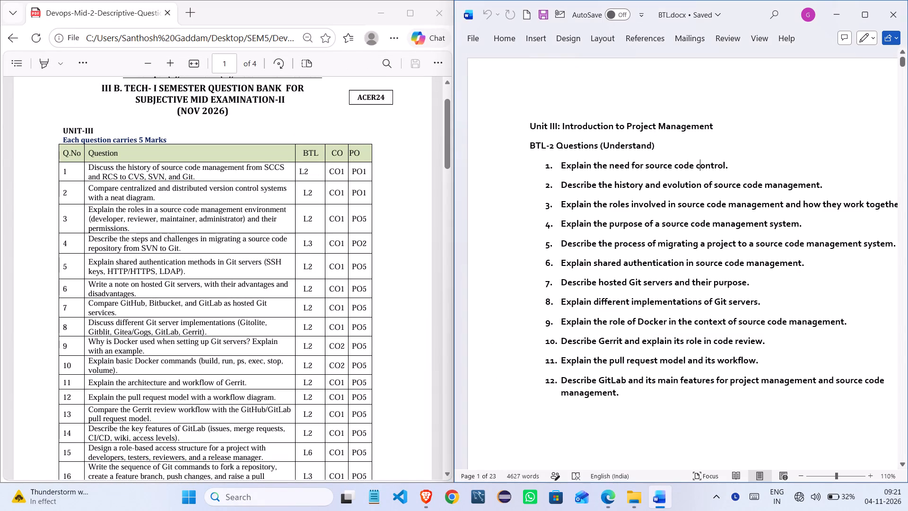
{"action": "left_click_drag", "start_coordinate": [609, 260], "coordinate": [626, 294]}
{"action": "left_click_drag", "start_coordinate": [532, 123], "coordinate": [646, 367]}
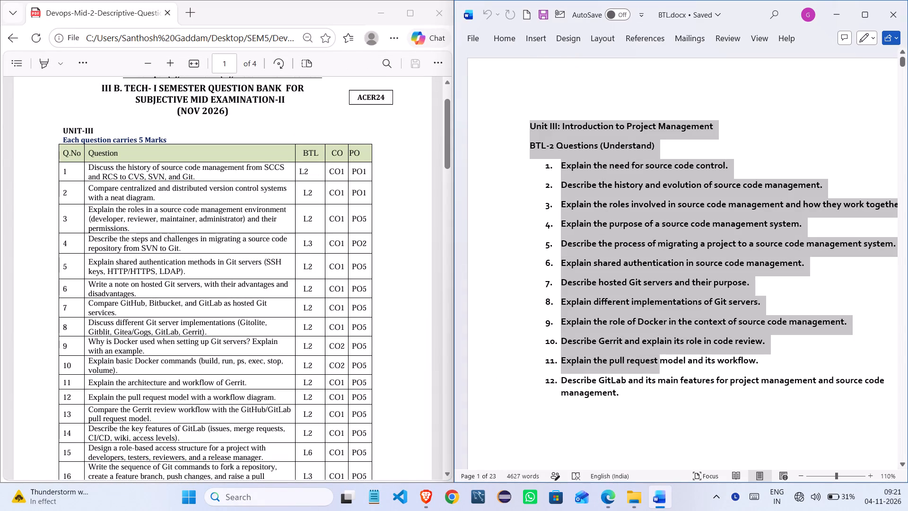
{"action": "left_click_drag", "start_coordinate": [646, 367], "coordinate": [634, 425]}
{"action": "key", "text": "BackSpace"}
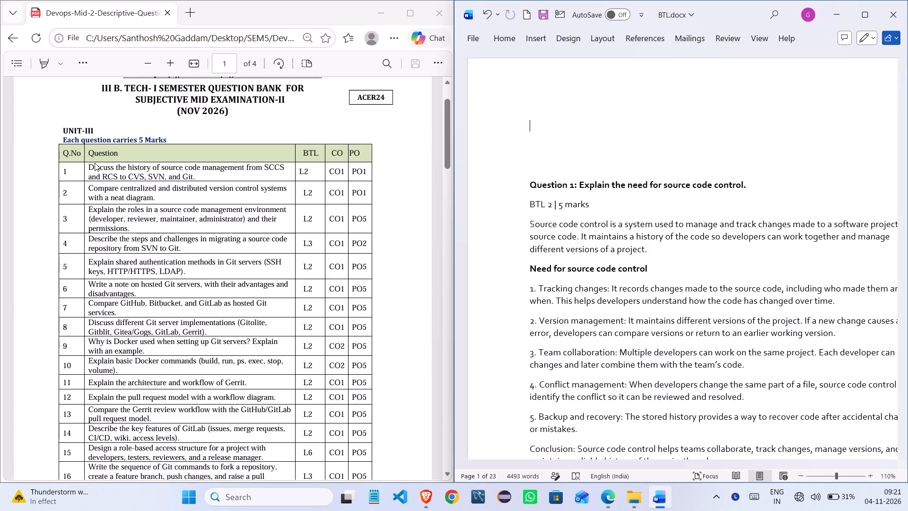
Copy Unit III question 1 on source code management history into the top of the Word document and start a new line.
{"action": "left_click_drag", "start_coordinate": [88, 163], "coordinate": [211, 181]}
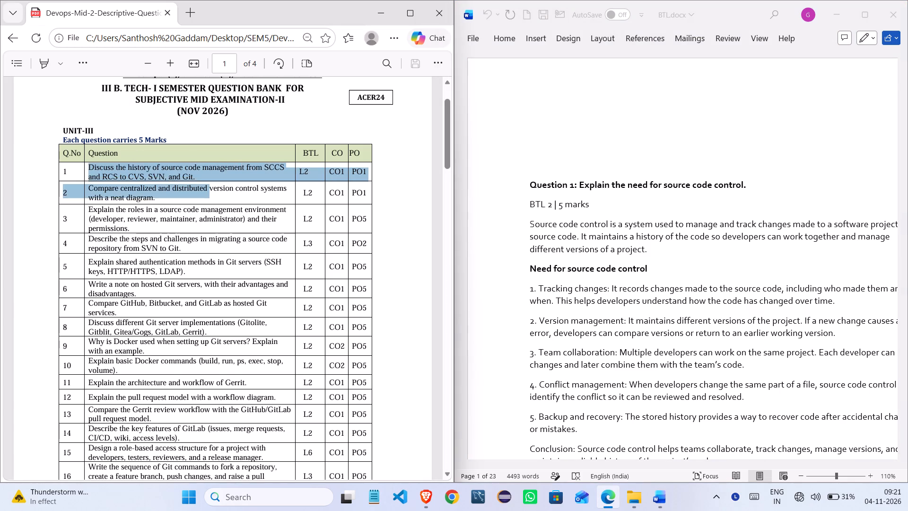
{"action": "left_click_drag", "start_coordinate": [211, 181], "coordinate": [198, 180]}
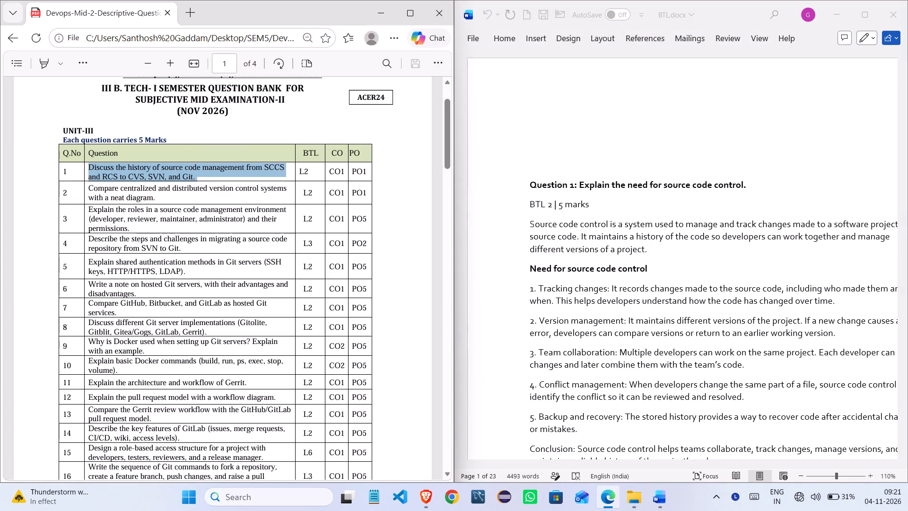
{"action": "key", "text": "ctrl+c"}
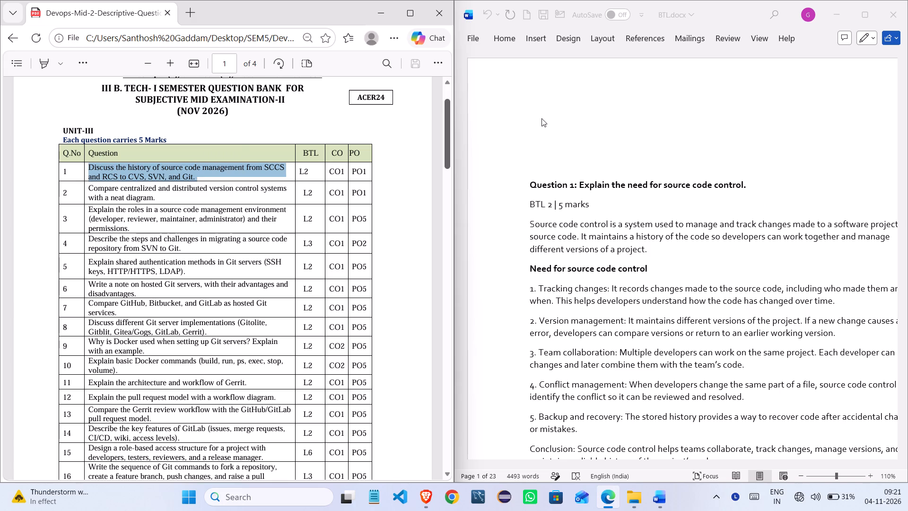
{"action": "left_click", "coordinate": [541, 107]}
{"action": "key", "text": "ctrl+v"}
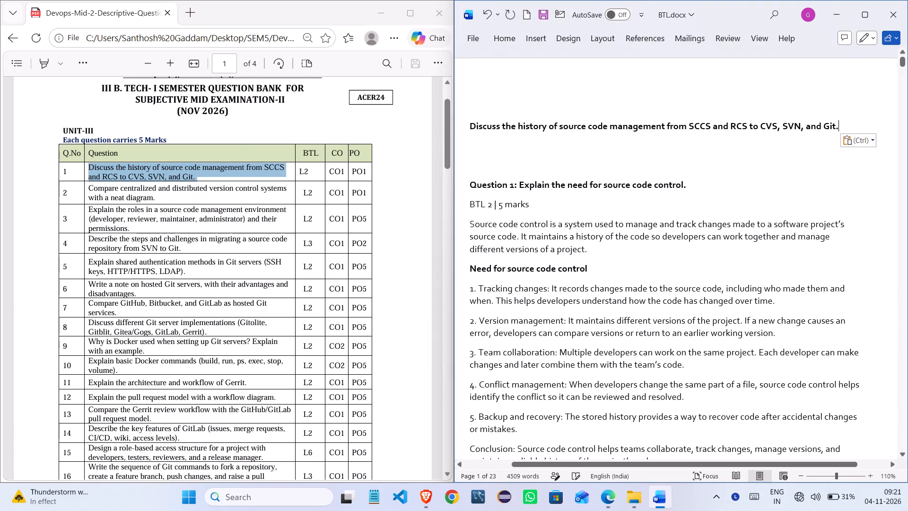
{"action": "key", "text": "Return"}
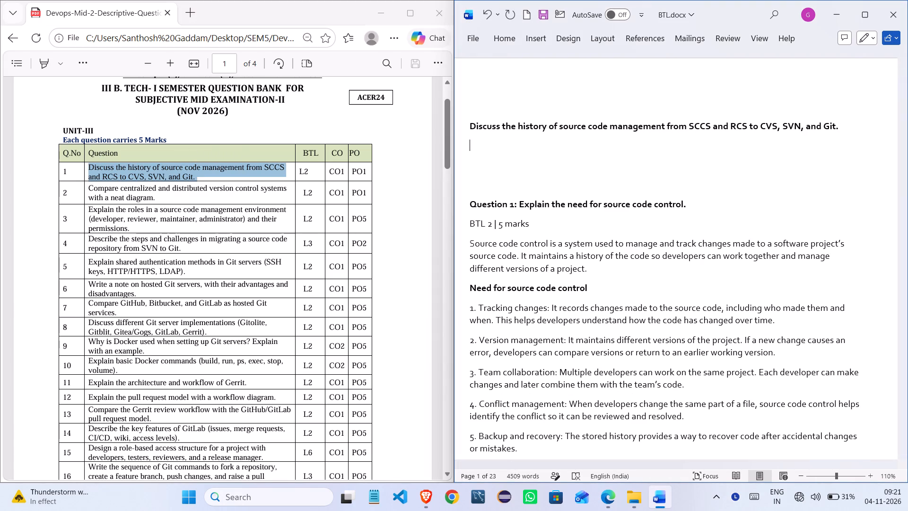
Copy Unit III question 2, comparing centralized and distributed version control systems, onto the line below the first question in Word.
{"action": "left_click_drag", "start_coordinate": [90, 183], "coordinate": [153, 197]}
{"action": "left_click", "coordinate": [153, 197]}
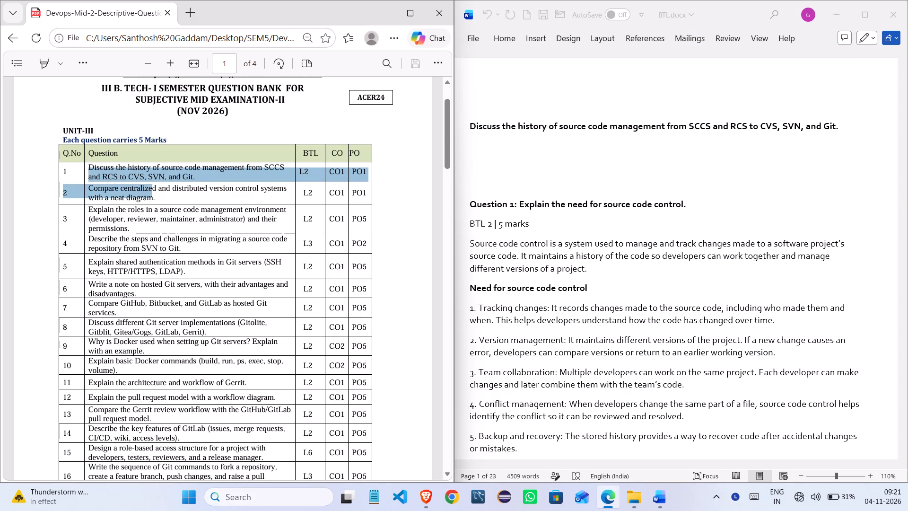
{"action": "left_click_drag", "start_coordinate": [87, 184], "coordinate": [132, 188]}
{"action": "left_click_drag", "start_coordinate": [132, 188], "coordinate": [158, 199]}
{"action": "left_click", "coordinate": [158, 199]}
{"action": "left_click_drag", "start_coordinate": [158, 199], "coordinate": [92, 188]}
{"action": "left_click_drag", "start_coordinate": [92, 188], "coordinate": [107, 191]}
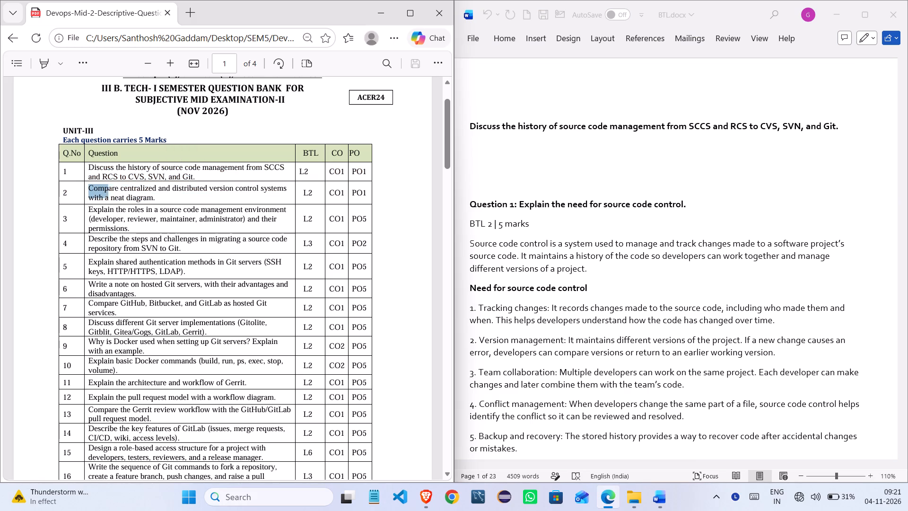
{"action": "left_click_drag", "start_coordinate": [107, 191], "coordinate": [153, 199]}
{"action": "key", "text": "ctrl+c"}
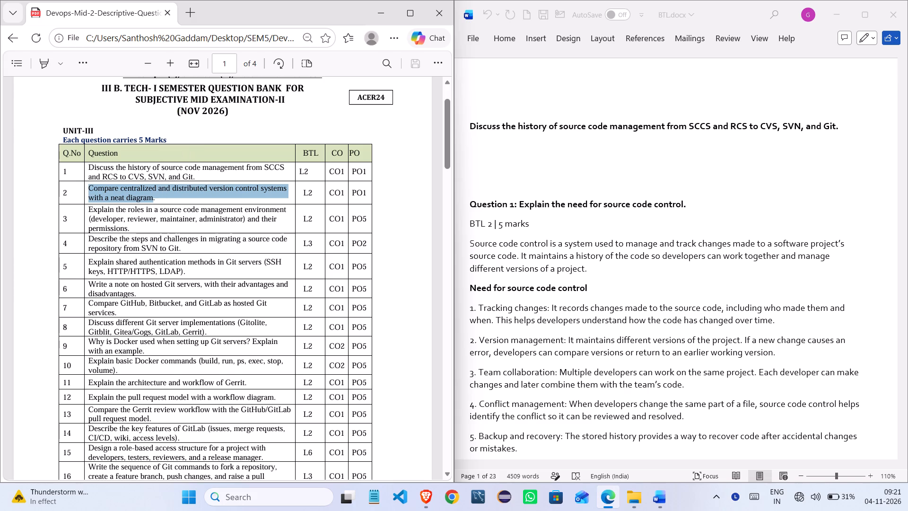
{"action": "left_click", "coordinate": [851, 125]}
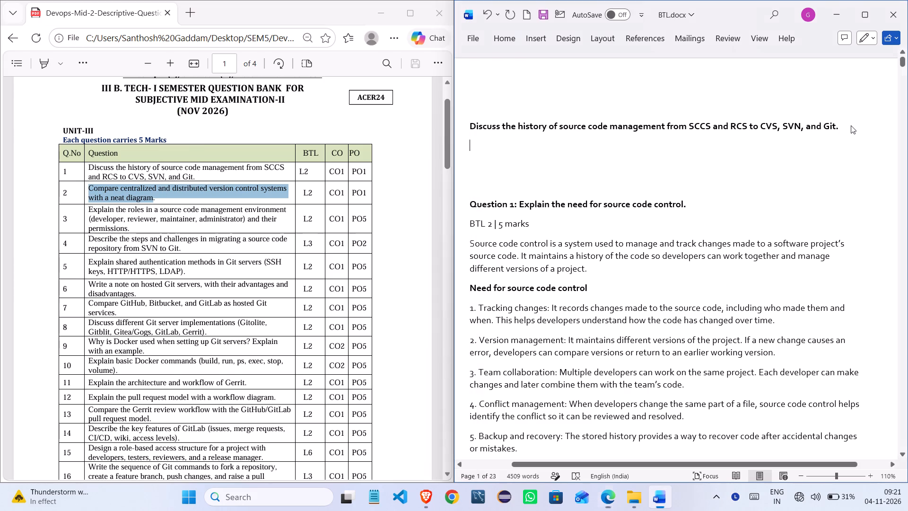
{"action": "key", "text": "ctrl+v"}
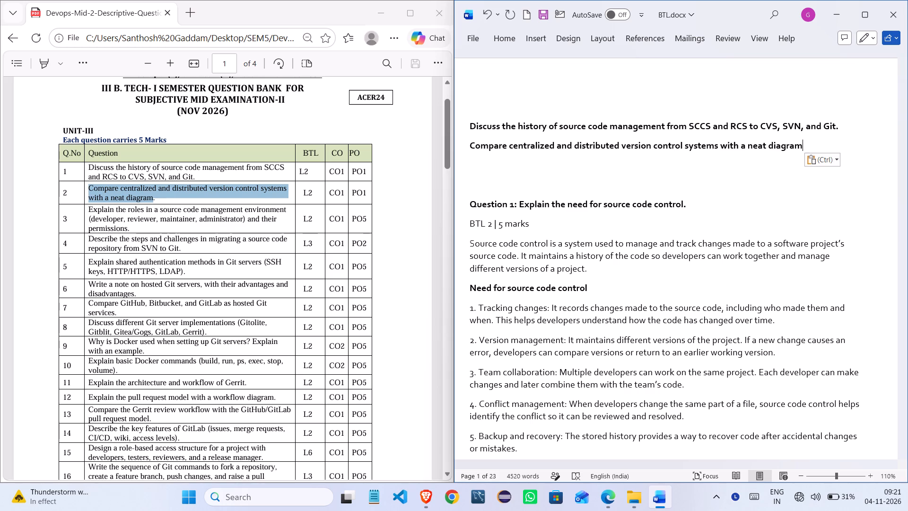
Copy Unit III question 4, on migrating a source code repository from SVN to Git, onto a new line below in Word.
{"action": "left_click_drag", "start_coordinate": [89, 238], "coordinate": [185, 247]}
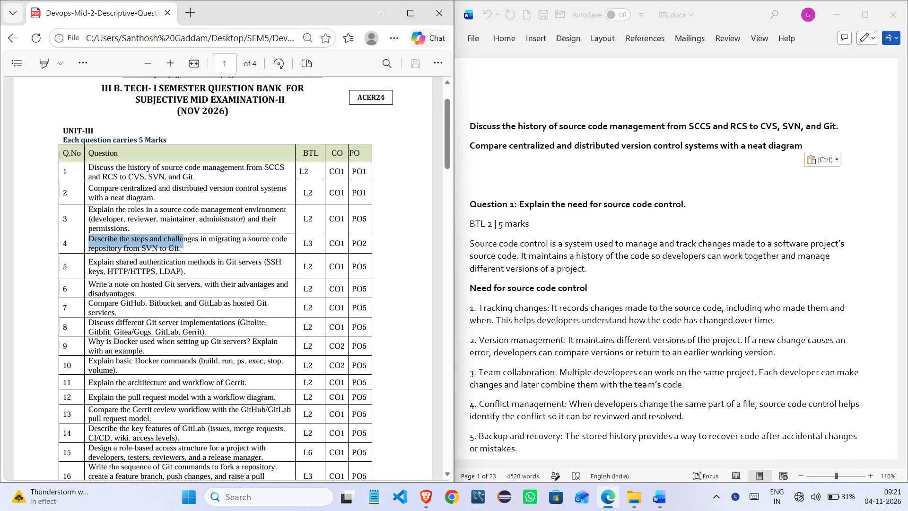
{"action": "left_click_drag", "start_coordinate": [185, 247], "coordinate": [180, 249]}
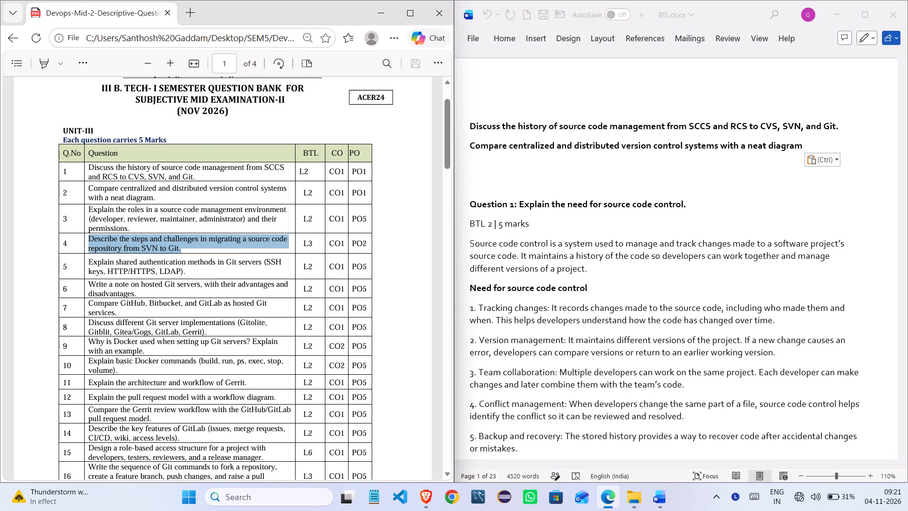
{"action": "key", "text": "ctrl+c"}
{"action": "left_click", "coordinate": [806, 149]}
{"action": "key", "text": "Return"}
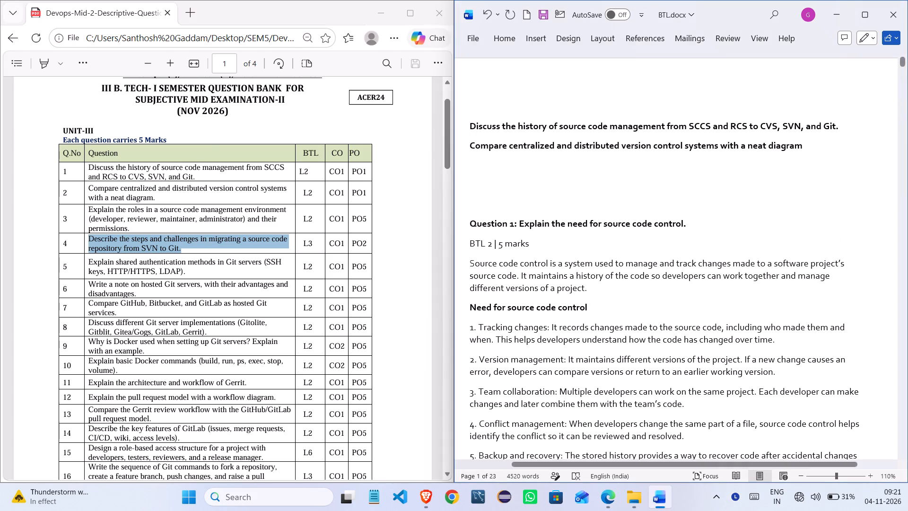
{"action": "key", "text": "ctrl+v"}
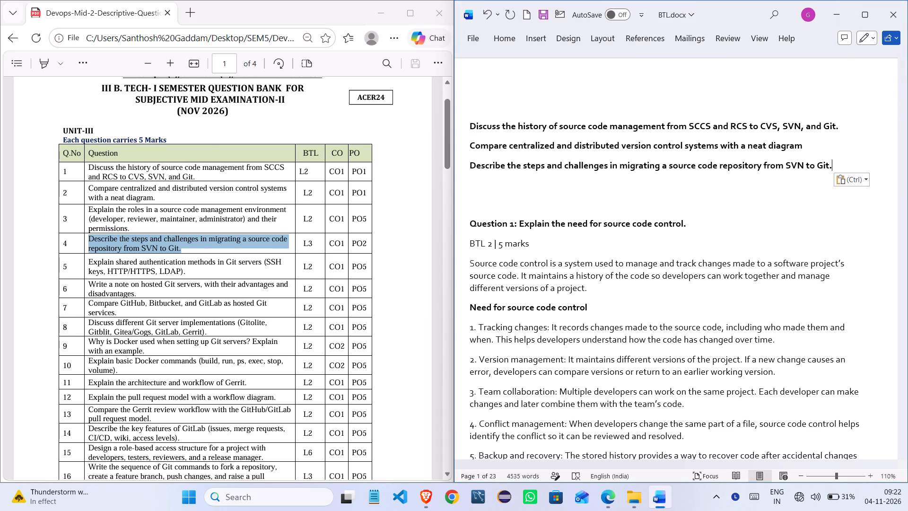
Copy Unit III question 18, on 10 developers overwriting each other's changes, onto a new line below the SVN to Git question in Word.
{"action": "scroll", "coordinate": [266, 257], "scroll_direction": "down", "scroll_amount": 1}
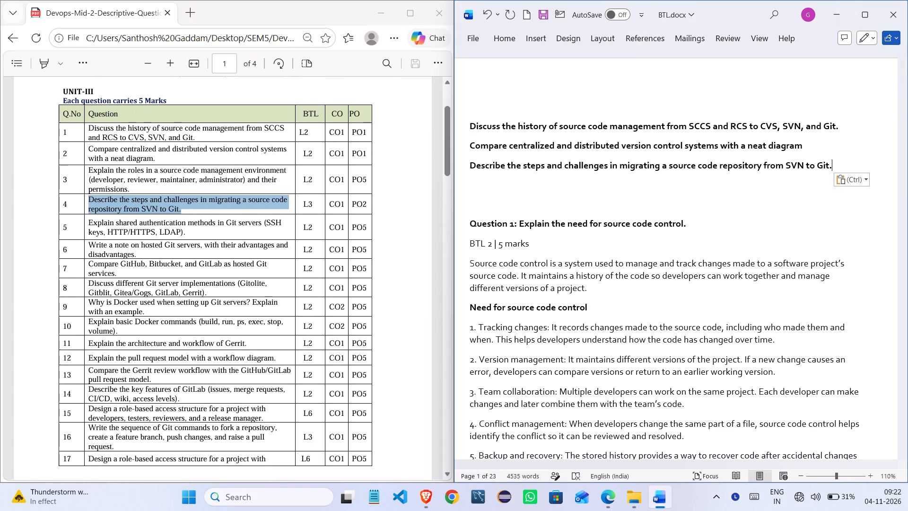
{"action": "scroll", "coordinate": [266, 257], "scroll_direction": "down", "scroll_amount": 4}
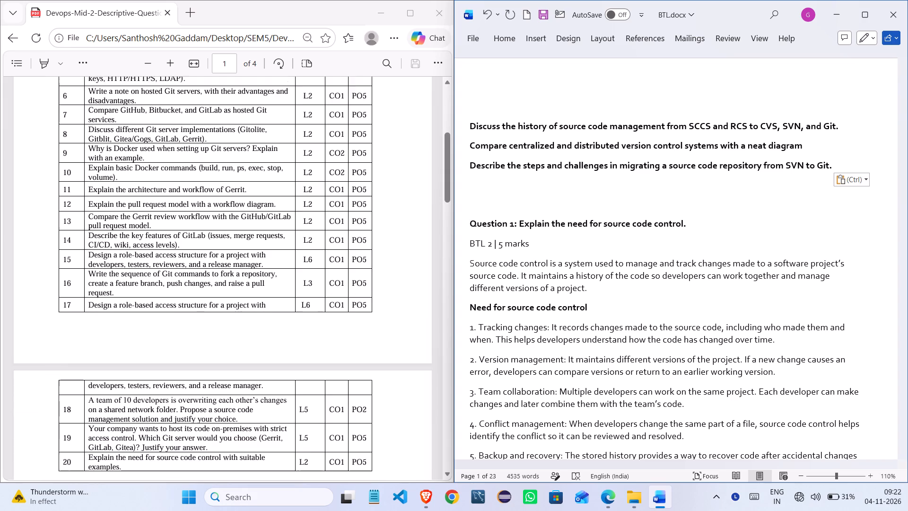
{"action": "scroll", "coordinate": [266, 257], "scroll_direction": "down", "scroll_amount": 2}
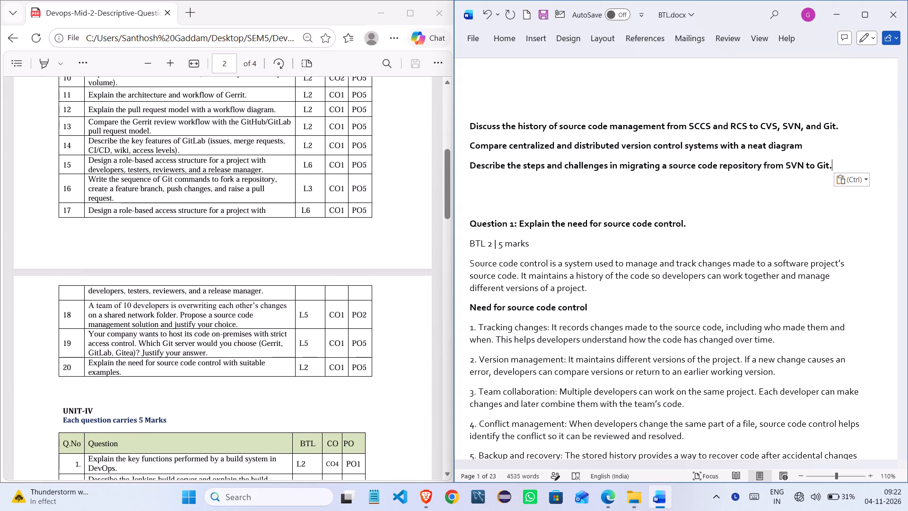
{"action": "left_click_drag", "start_coordinate": [89, 303], "coordinate": [237, 324]}
{"action": "key", "text": "ctrl+c"}
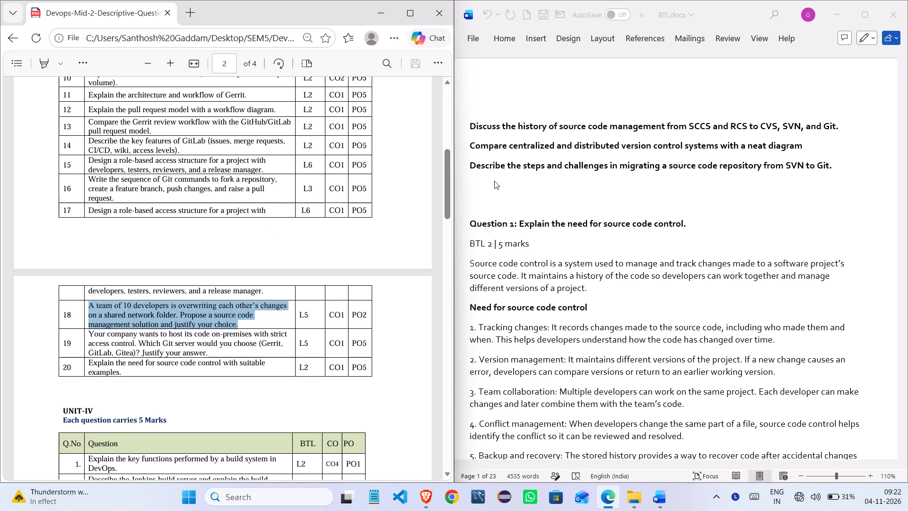
{"action": "left_click", "coordinate": [485, 176]}
{"action": "key", "text": "Return"}
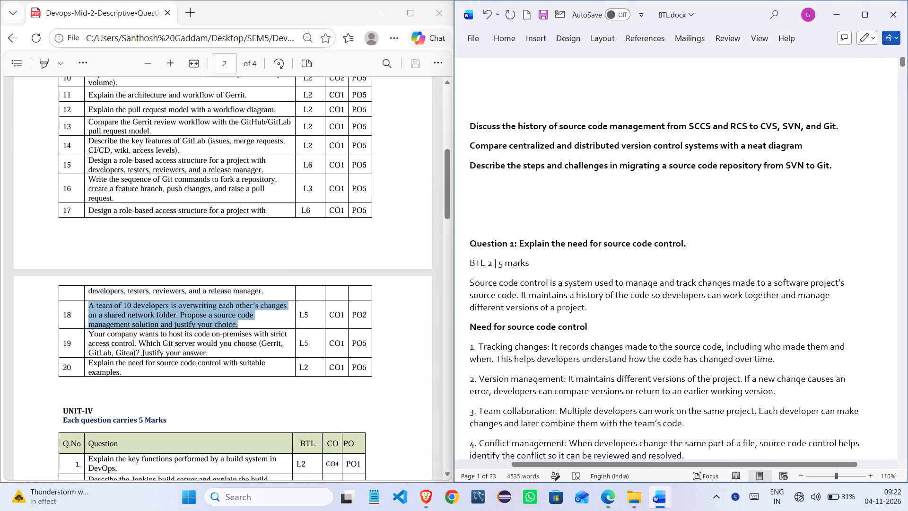
{"action": "key", "text": "ctrl+v"}
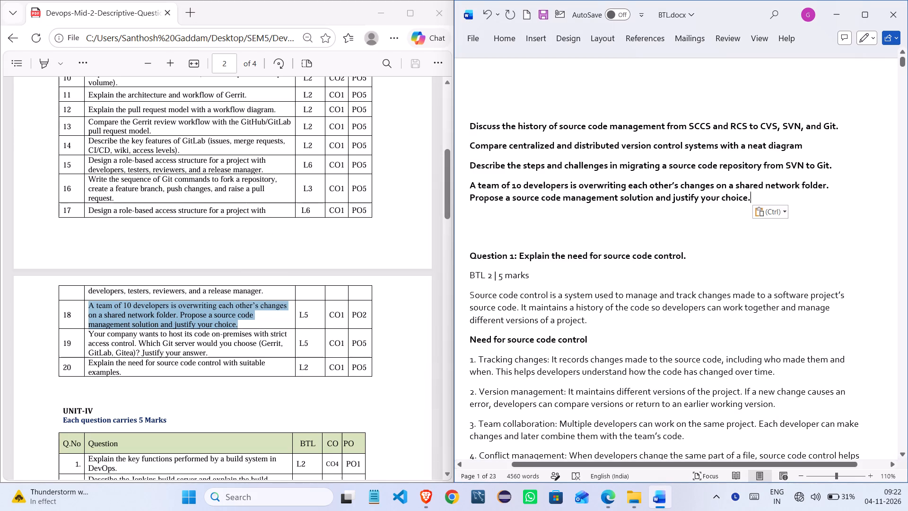
Insert a line reading "3---" above the source code management history question at the start of the Word document.
{"action": "left_click", "coordinate": [537, 101]}
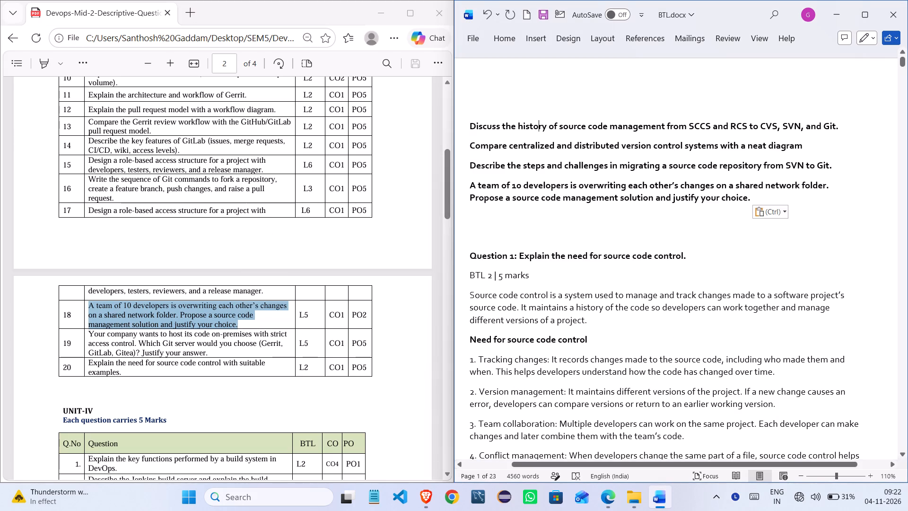
{"action": "left_click", "coordinate": [537, 101]}
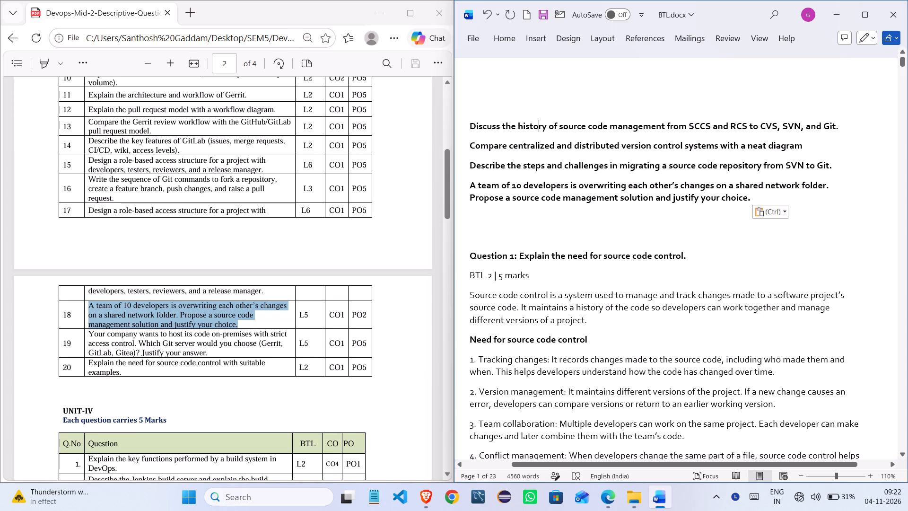
{"action": "left_click", "coordinate": [473, 125]}
{"action": "key", "text": "Left"}
{"action": "key", "text": "Left"}
{"action": "key", "text": "Return"}
{"action": "key", "text": "Up"}
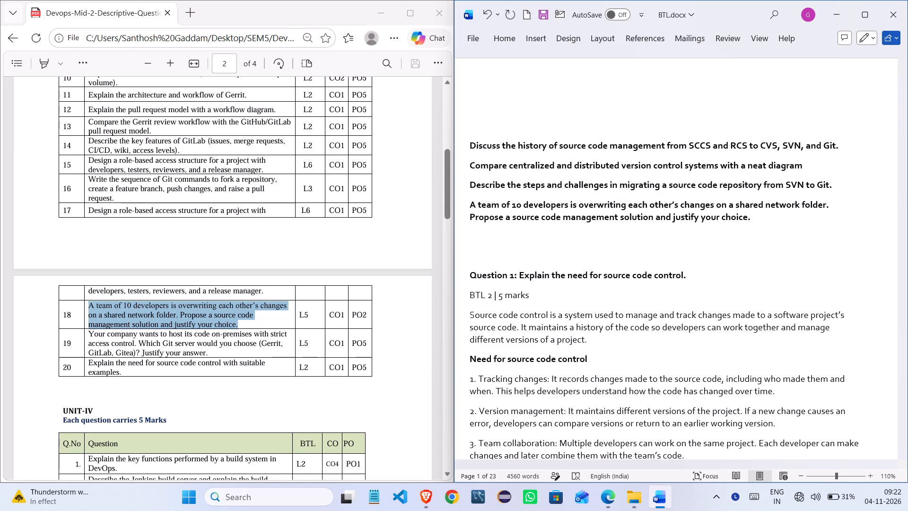
{"action": "key", "text": "3"}
{"action": "type", "text": "---"}
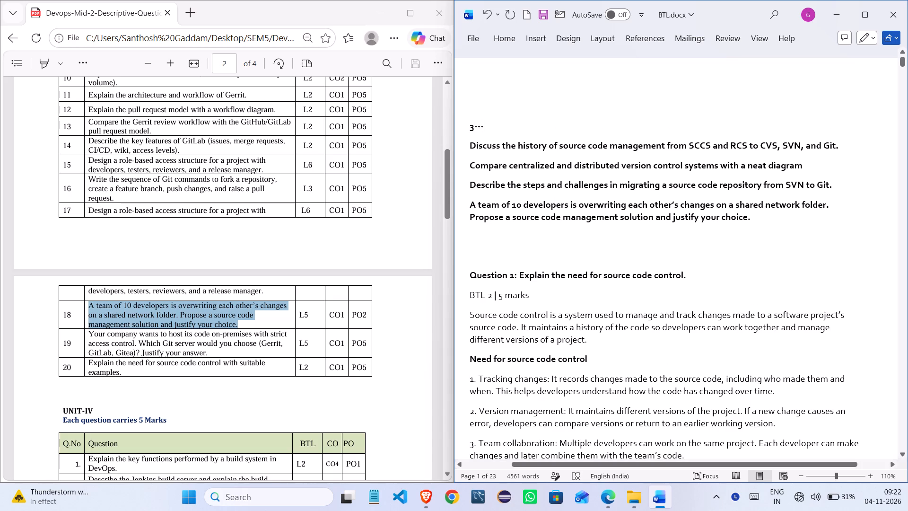
Add a line reading "4---" below the question about 10 developers overwriting each other's changes.
{"action": "left_click", "coordinate": [778, 223]}
{"action": "key", "text": "Return"}
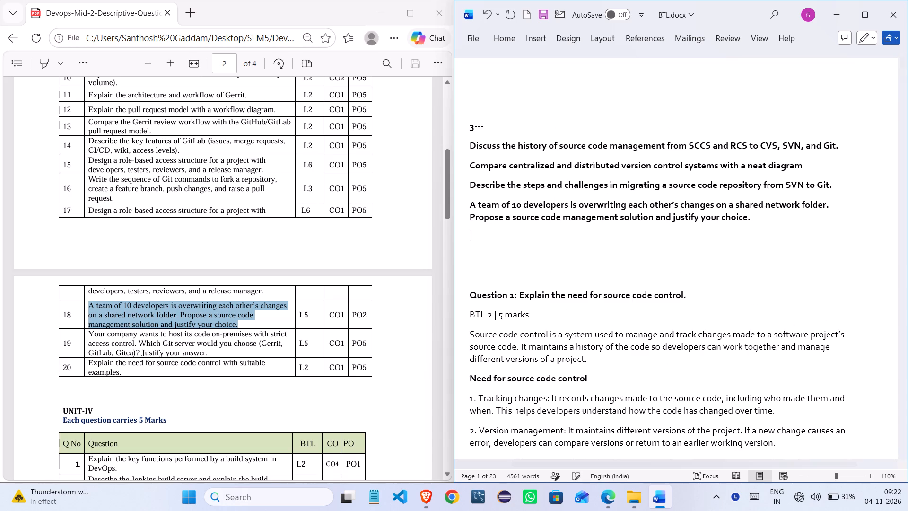
{"action": "type", "text": "4---"}
Switch to the question bank PDF in Edge and read through the Unit IV and Unit V question tables.
{"action": "left_click", "coordinate": [304, 237]}
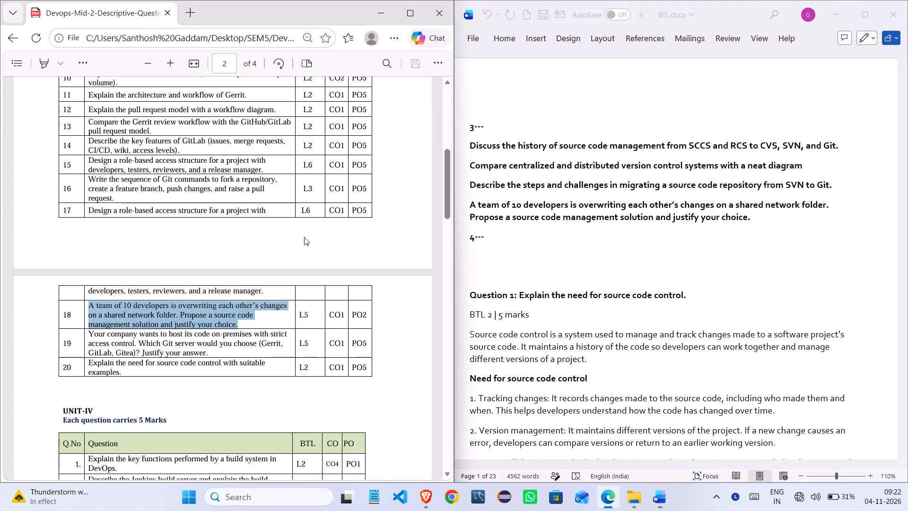
{"action": "scroll", "coordinate": [304, 237], "scroll_direction": "down", "scroll_amount": 4}
{"action": "scroll", "coordinate": [264, 317], "scroll_direction": "down", "scroll_amount": 1}
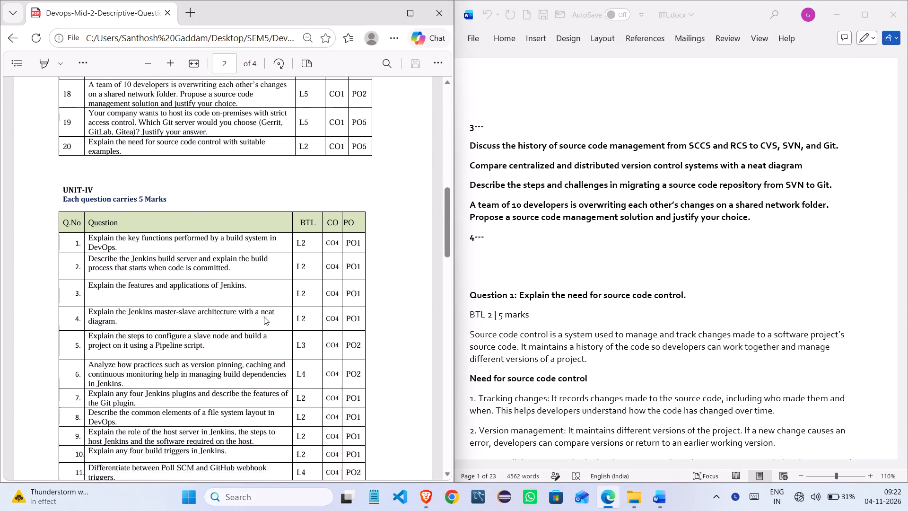
{"action": "scroll", "coordinate": [264, 317], "scroll_direction": "down", "scroll_amount": 2}
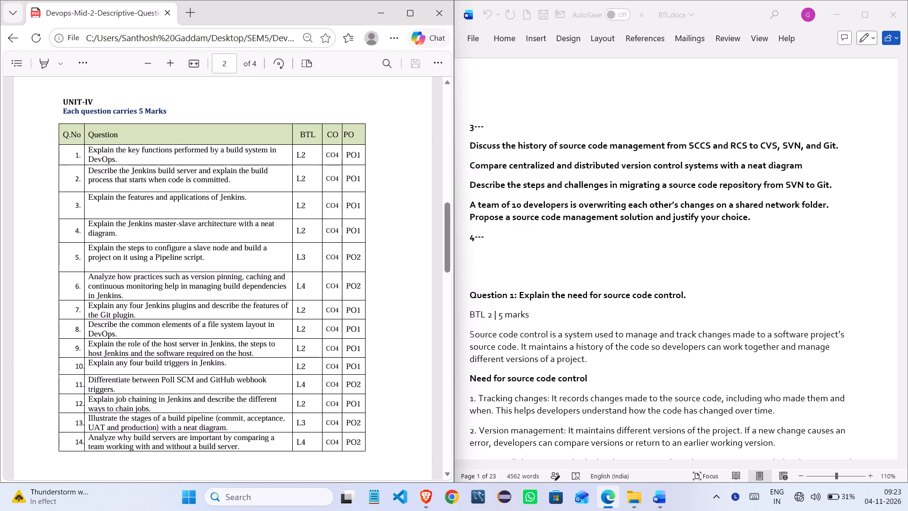
{"action": "scroll", "coordinate": [314, 303], "scroll_direction": "down", "scroll_amount": 4}
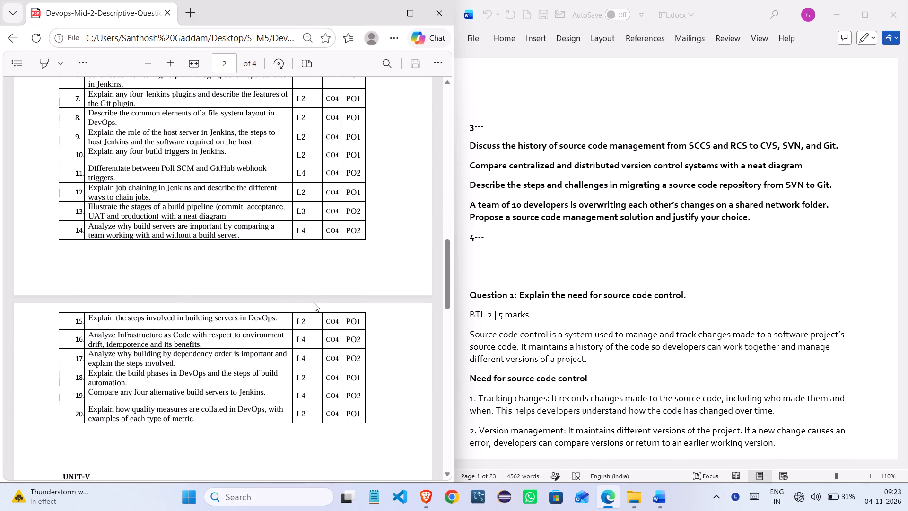
{"action": "scroll", "coordinate": [314, 303], "scroll_direction": "up", "scroll_amount": 4}
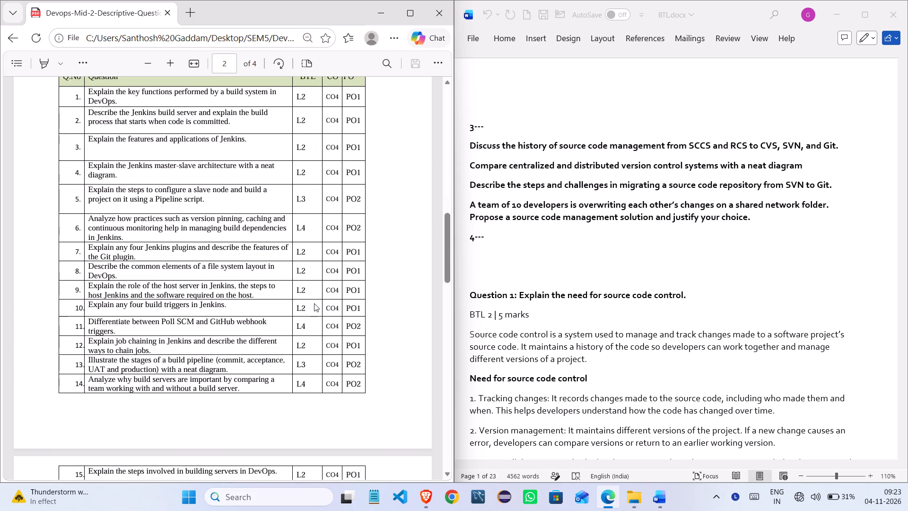
{"action": "scroll", "coordinate": [314, 303], "scroll_direction": "down", "scroll_amount": 4}
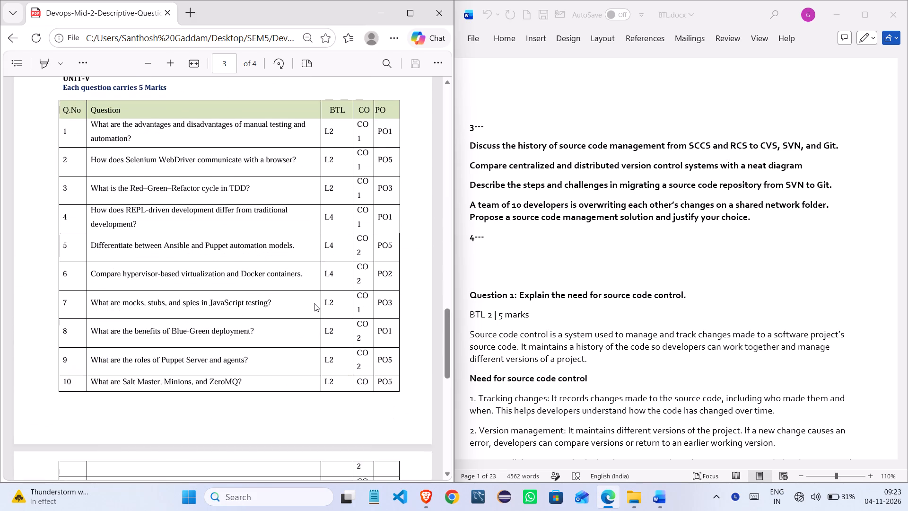
{"action": "scroll", "coordinate": [314, 303], "scroll_direction": "down", "scroll_amount": 2}
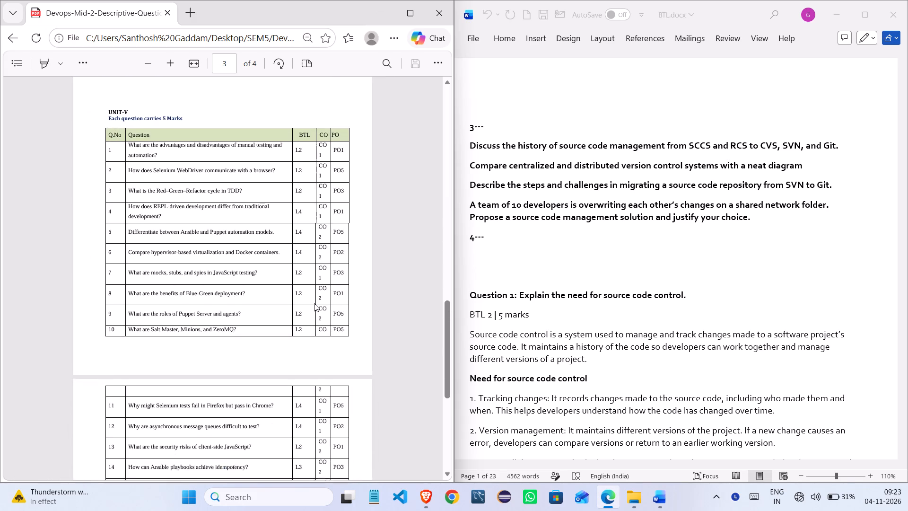
{"action": "scroll", "coordinate": [314, 303], "scroll_direction": "down", "scroll_amount": 2}
{"action": "scroll", "coordinate": [314, 303], "scroll_direction": "right", "scroll_amount": 1}
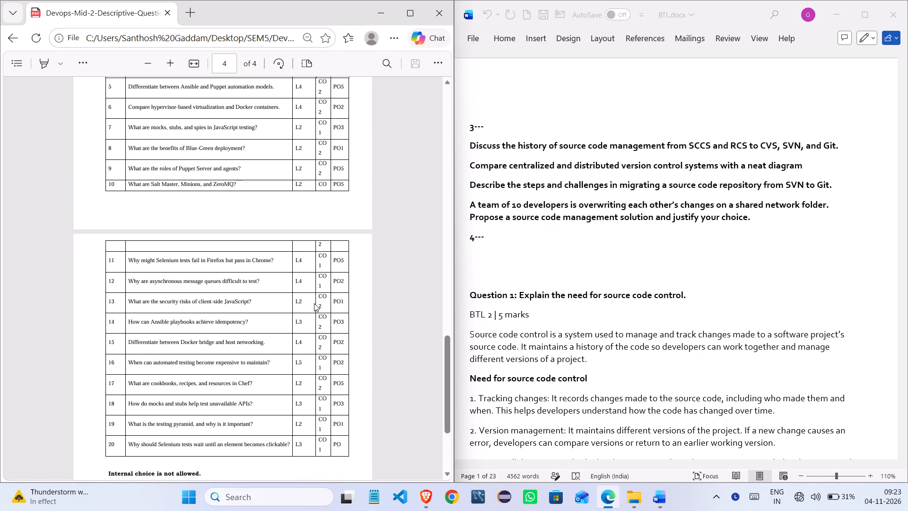
{"action": "scroll", "coordinate": [314, 303], "scroll_direction": "right", "scroll_amount": 1}
{"action": "scroll", "coordinate": [314, 303], "scroll_direction": "up", "scroll_amount": 4}
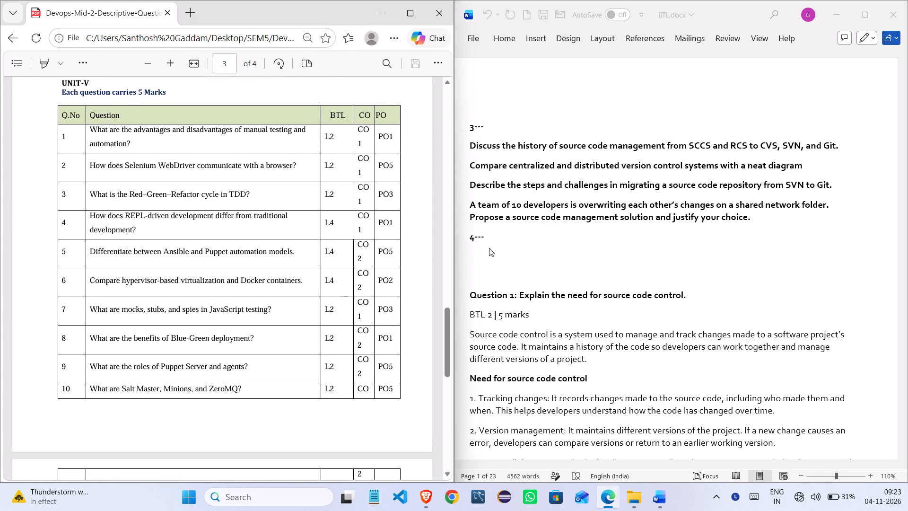
In the Word document, leave several blank lines under "4---" and add a line reading "5--".
{"action": "left_click", "coordinate": [485, 250]}
{"action": "key", "text": "Return"}
{"action": "key", "text": "Return"}
{"action": "key", "text": "Return"}
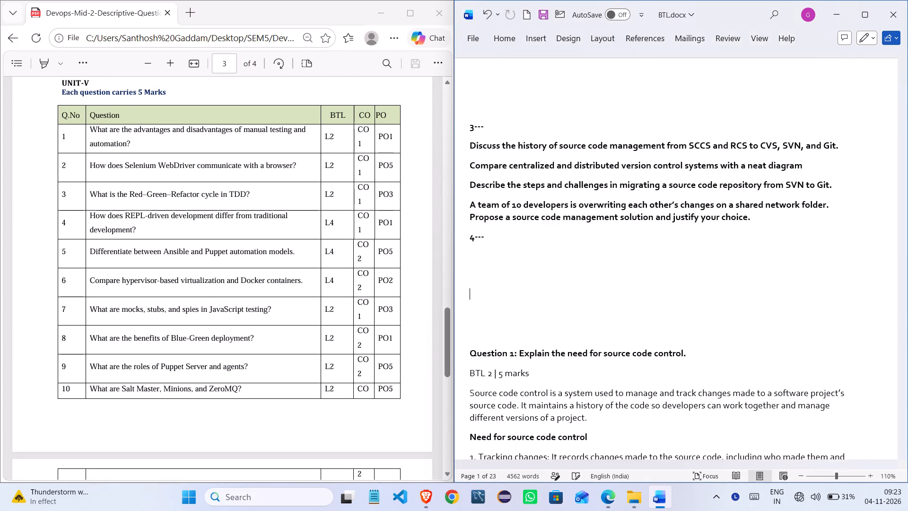
{"action": "key", "text": "Return"}
{"action": "key", "text": "Return"}
{"action": "key", "text": "Return"}
{"action": "type", "text": "5--"}
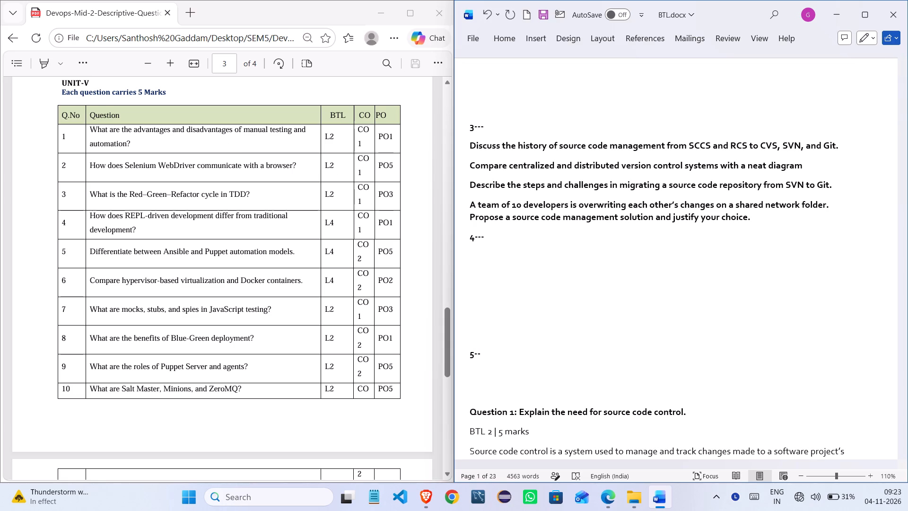
Copy Unit V question 1, on advantages and disadvantages of manual testing and automation, from the PDF onto a new line below the 5 label in Word.
{"action": "left_click_drag", "start_coordinate": [90, 127], "coordinate": [126, 137]}
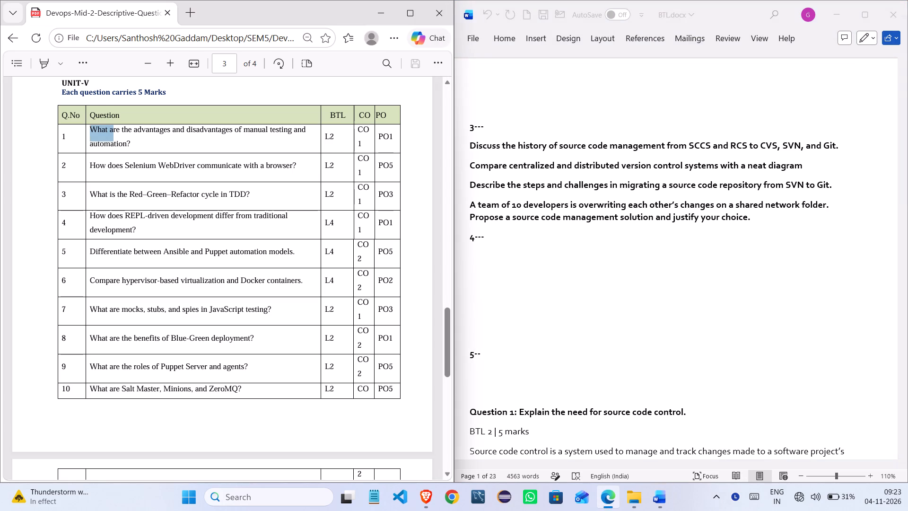
{"action": "left_click_drag", "start_coordinate": [126, 137], "coordinate": [140, 148]}
{"action": "key", "text": "ctrl+c"}
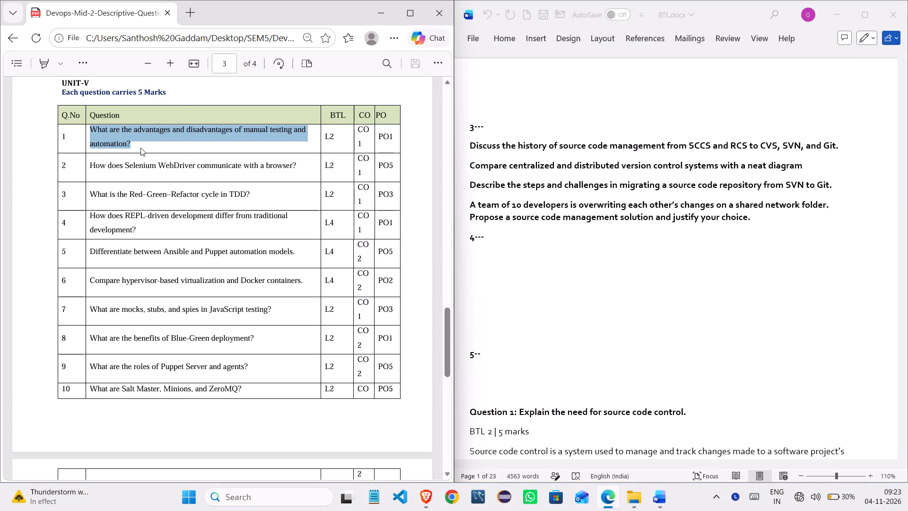
{"action": "left_click", "coordinate": [496, 358]}
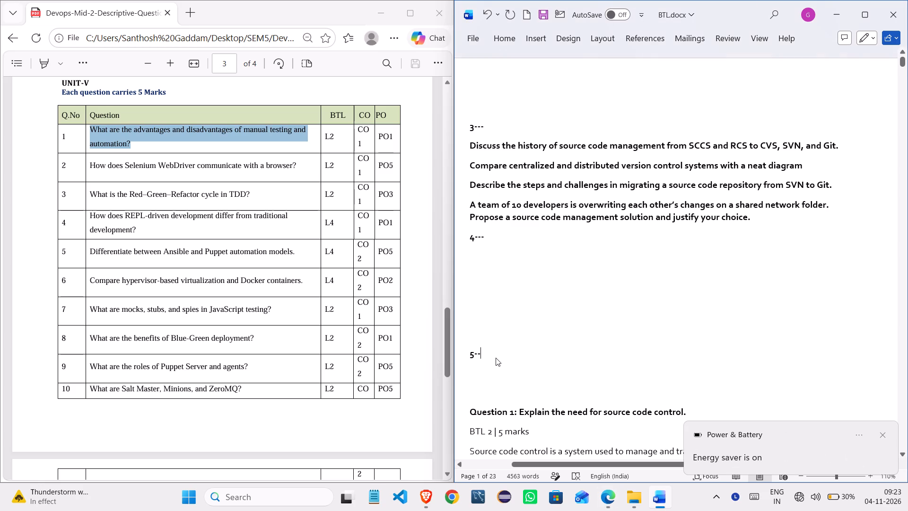
{"action": "key", "text": "Return"}
{"action": "key", "text": "ctrl+v"}
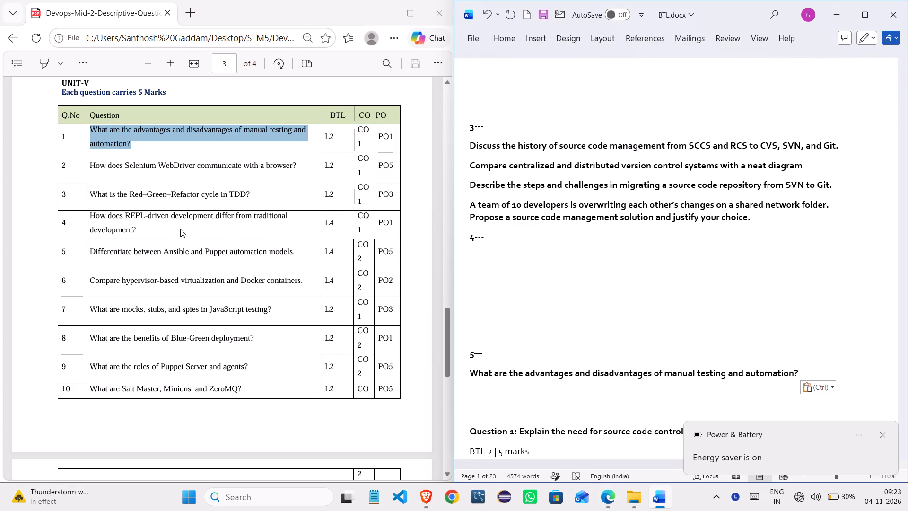
Copy Unit V question 4, on REPL-driven versus traditional development, from the PDF onto a new line below the manual testing question in Word.
{"action": "left_click_drag", "start_coordinate": [180, 229], "coordinate": [131, 232]}
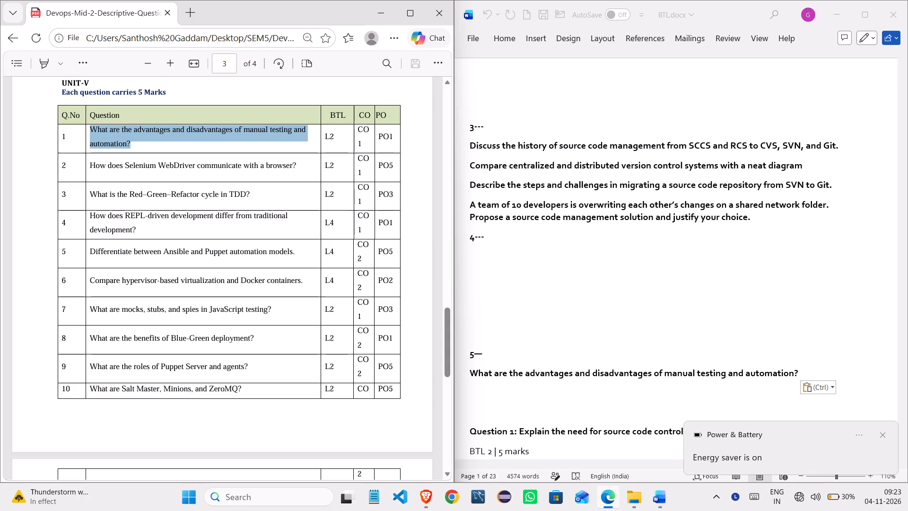
{"action": "left_click_drag", "start_coordinate": [137, 232], "coordinate": [89, 218]}
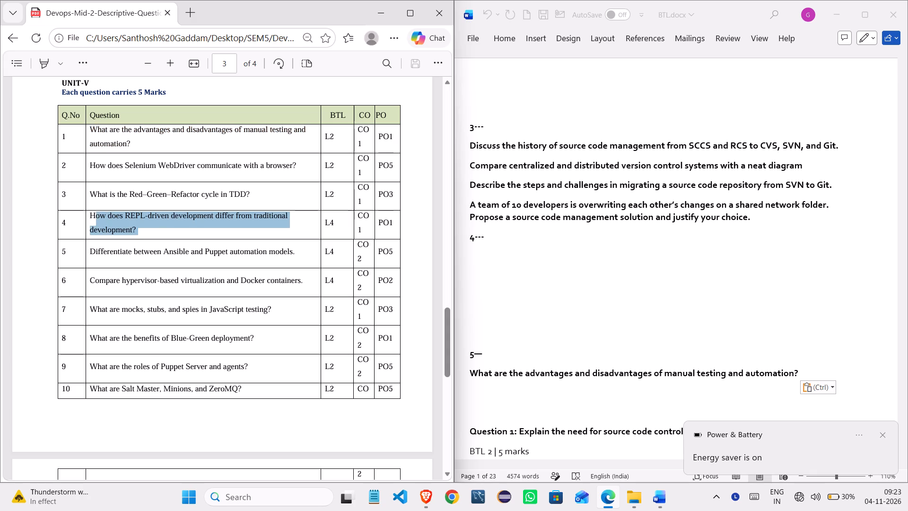
{"action": "left_click_drag", "start_coordinate": [89, 218], "coordinate": [83, 219]}
{"action": "key", "text": "ctrl+c"}
{"action": "left_click", "coordinate": [492, 387]}
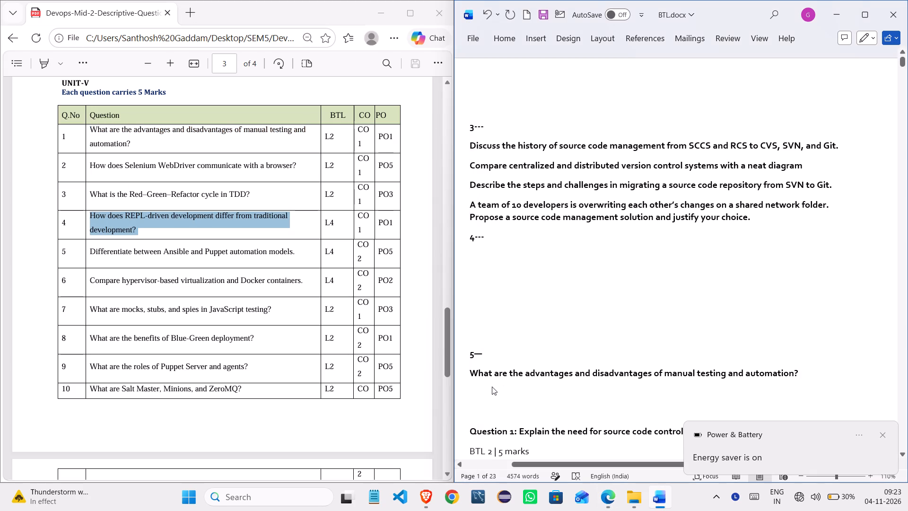
{"action": "key", "text": "Return"}
{"action": "key", "text": "ctrl+v"}
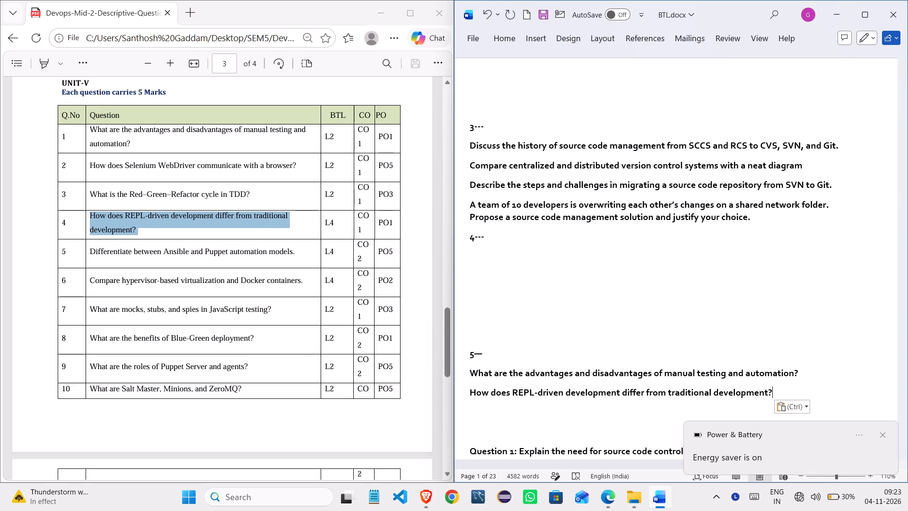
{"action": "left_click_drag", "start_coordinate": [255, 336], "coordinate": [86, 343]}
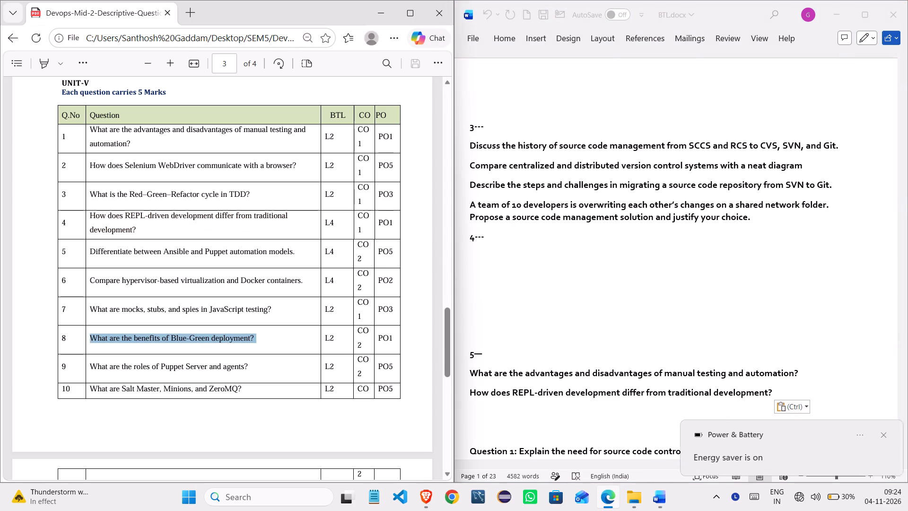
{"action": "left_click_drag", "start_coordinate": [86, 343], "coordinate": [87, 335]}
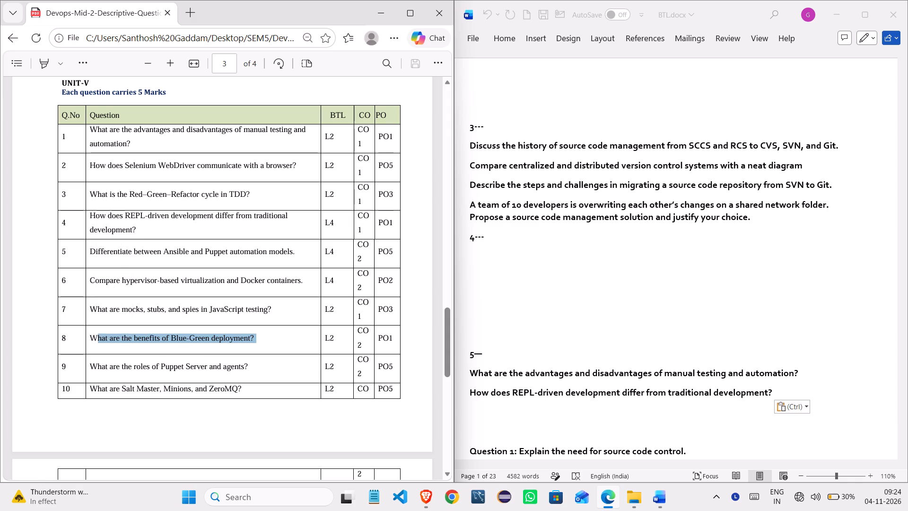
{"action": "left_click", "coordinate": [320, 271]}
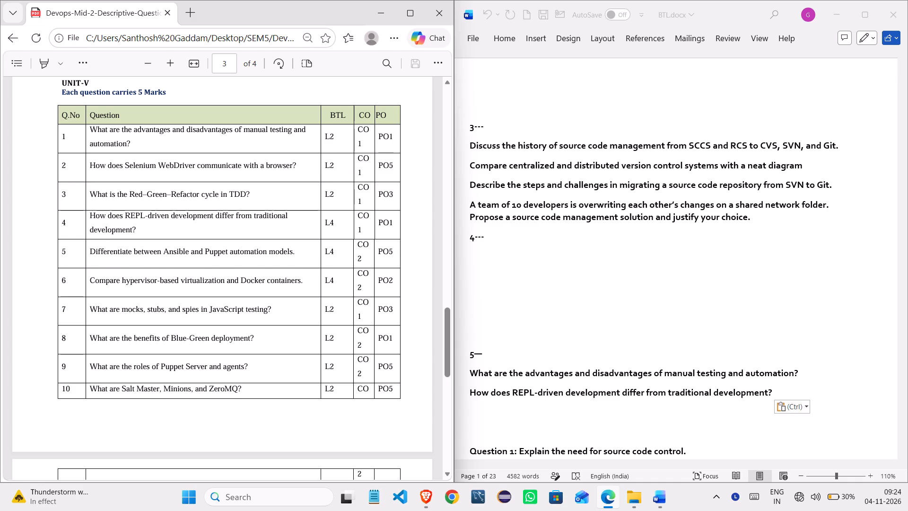
Review the remaining Unit V questions in the PDF, and go back over the Unit IV question table.
{"action": "scroll", "coordinate": [335, 195], "scroll_direction": "down", "scroll_amount": 4}
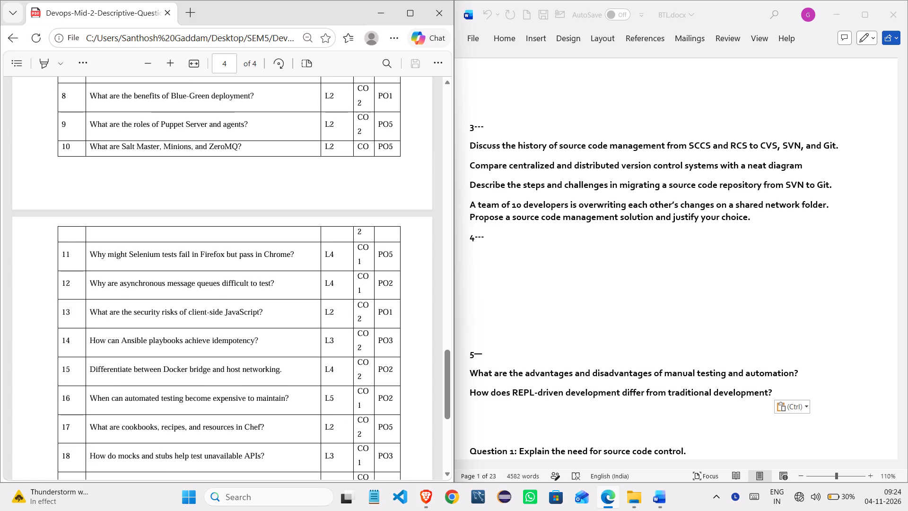
{"action": "scroll", "coordinate": [370, 423], "scroll_direction": "down", "scroll_amount": 1}
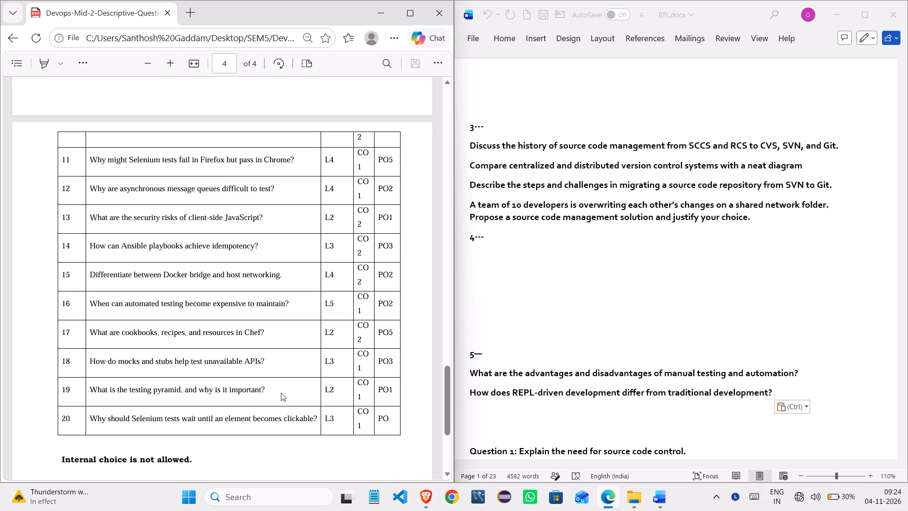
{"action": "scroll", "coordinate": [281, 393], "scroll_direction": "up", "scroll_amount": 4}
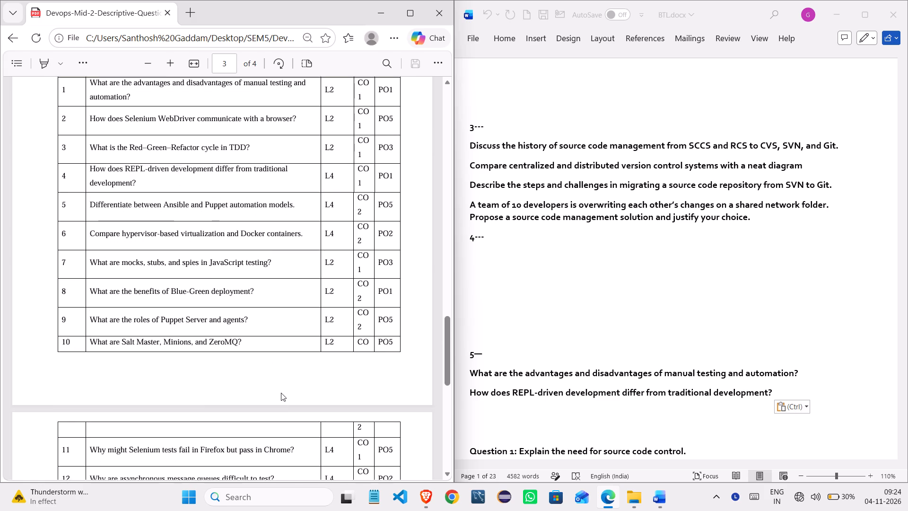
{"action": "scroll", "coordinate": [281, 393], "scroll_direction": "up", "scroll_amount": 2}
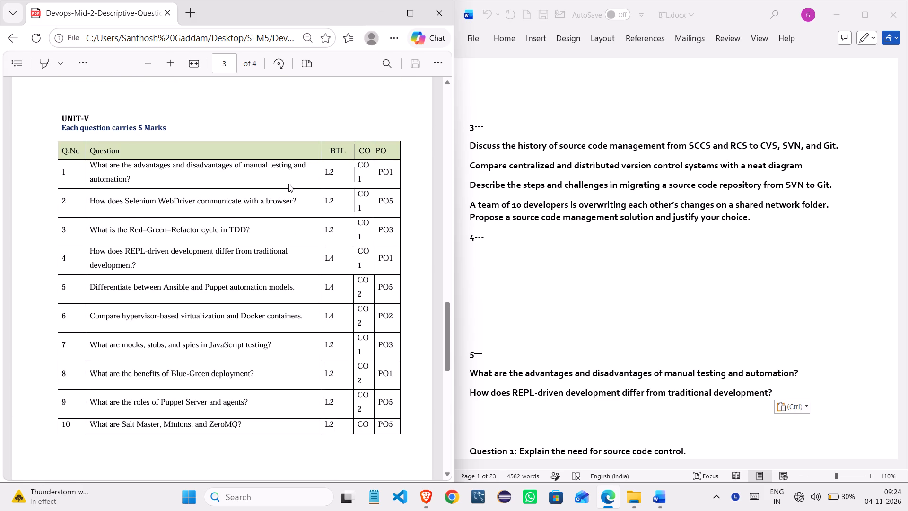
{"action": "scroll", "coordinate": [277, 186], "scroll_direction": "up", "scroll_amount": 2}
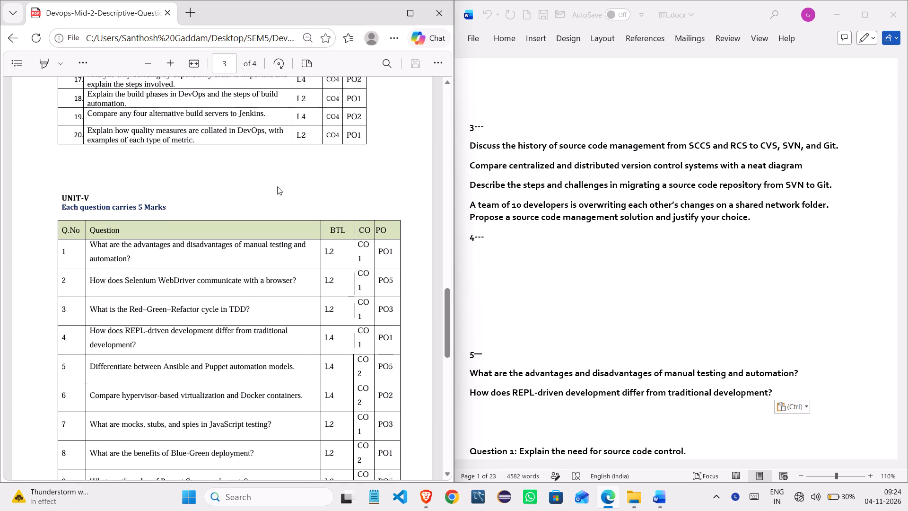
{"action": "scroll", "coordinate": [277, 186], "scroll_direction": "up", "scroll_amount": 7}
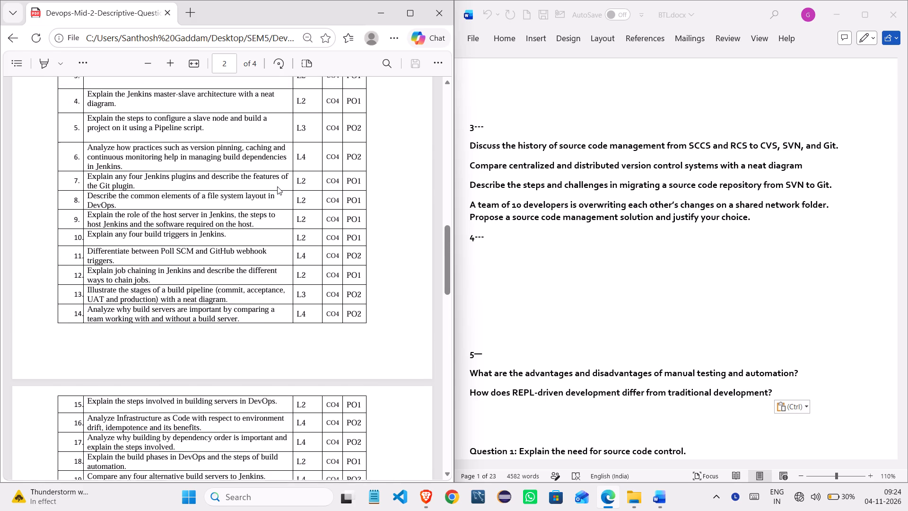
{"action": "scroll", "coordinate": [277, 186], "scroll_direction": "up", "scroll_amount": 3}
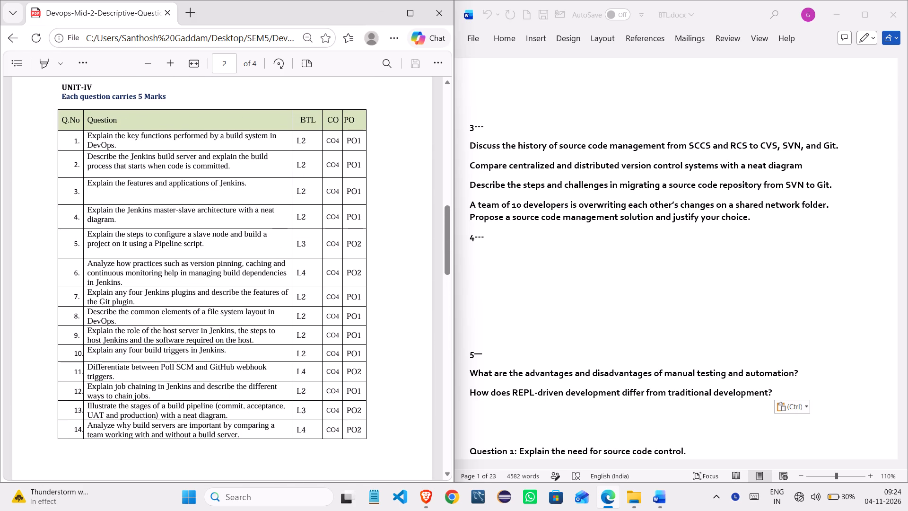
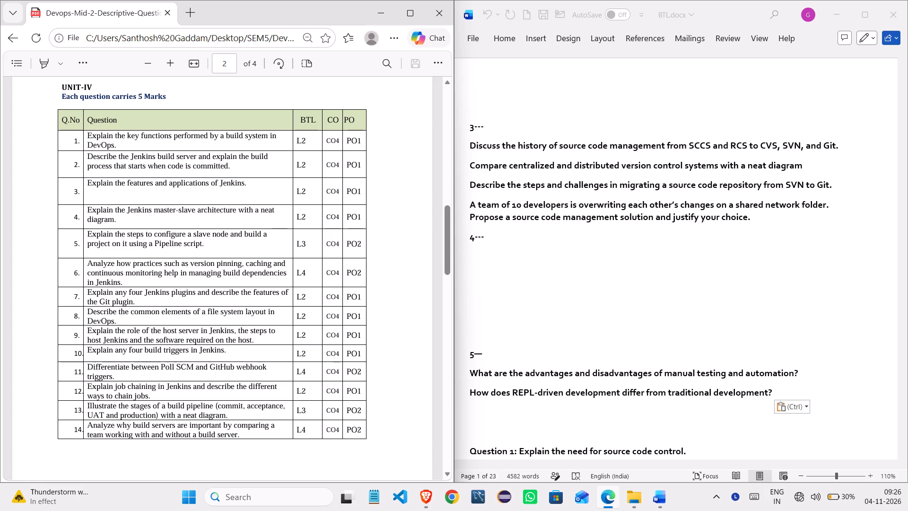
Copy Unit IV question 1, on the key functions of a build system, from the PDF onto the line below "4---" in Word.
{"action": "left_click_drag", "start_coordinate": [87, 134], "coordinate": [124, 144]}
{"action": "left_click_drag", "start_coordinate": [124, 144], "coordinate": [119, 148]}
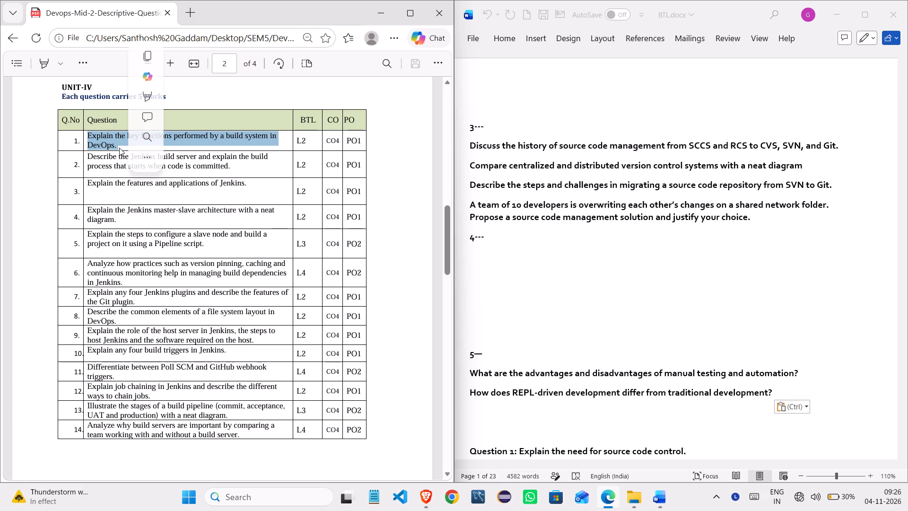
{"action": "key", "text": "ctrl+c"}
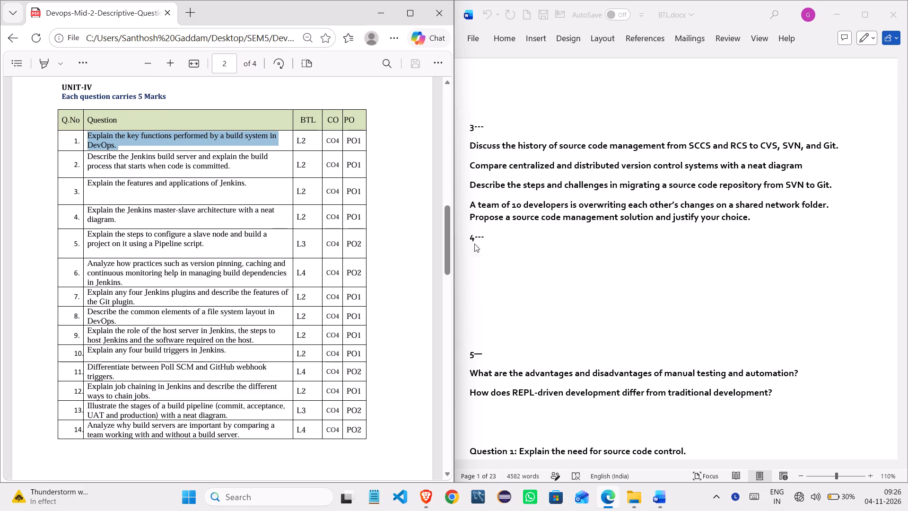
{"action": "left_click", "coordinate": [486, 254]}
{"action": "left_click", "coordinate": [486, 254]}
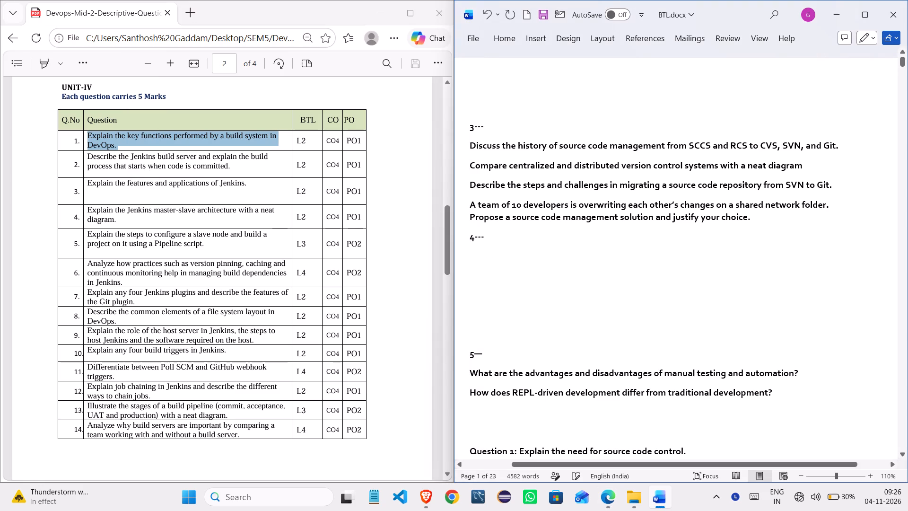
{"action": "key", "text": "ctrl+v"}
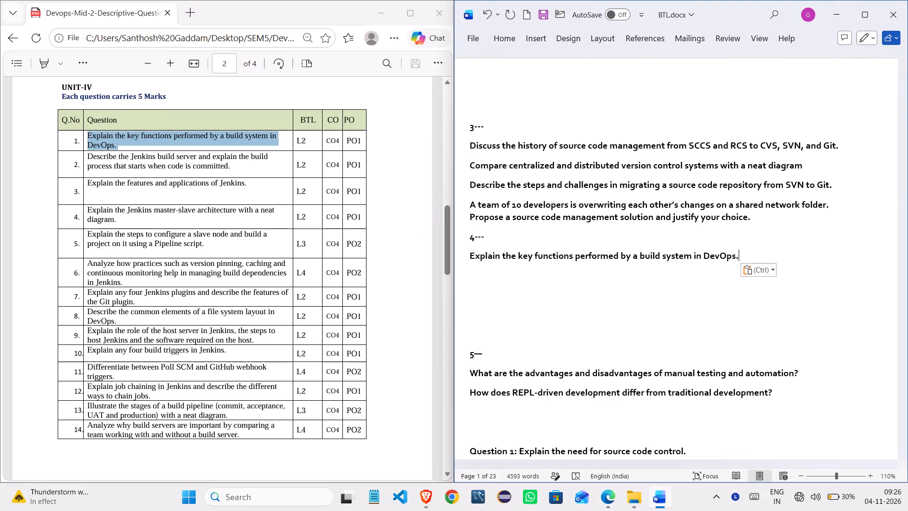
Copy Unit IV question 2, on the Jenkins build server and build process, from the PDF onto a new line below the build system question.
{"action": "left_click_drag", "start_coordinate": [85, 155], "coordinate": [220, 167]}
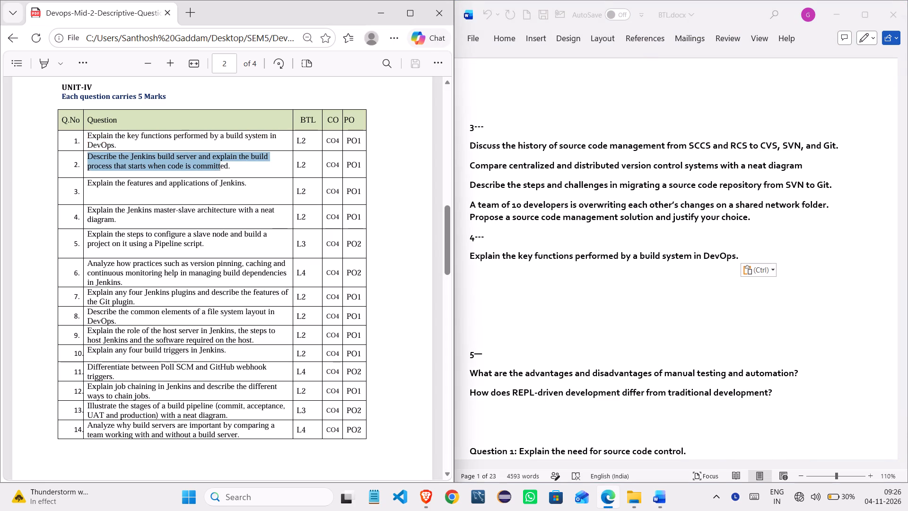
{"action": "left_click_drag", "start_coordinate": [220, 167], "coordinate": [230, 167]}
{"action": "key", "text": "ctrl+c"}
{"action": "left_click", "coordinate": [495, 281]}
{"action": "key", "text": "Return"}
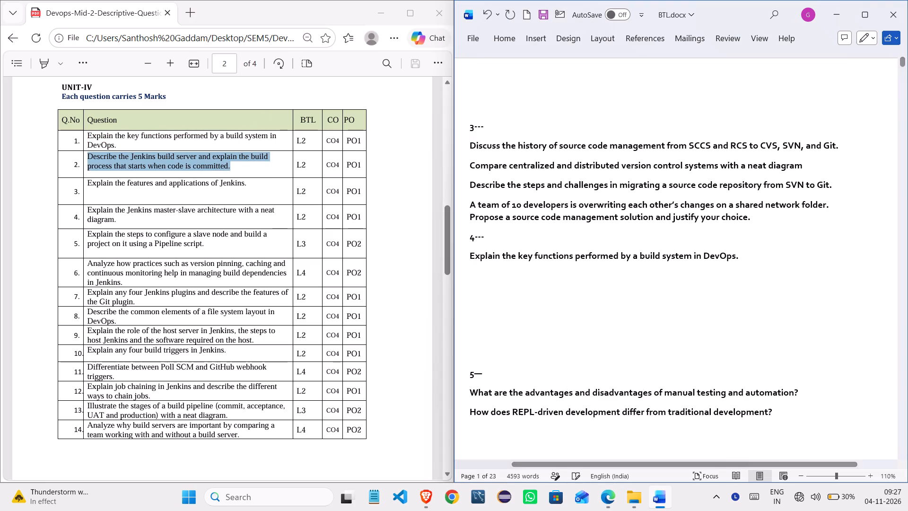
{"action": "key", "text": "ctrl+v"}
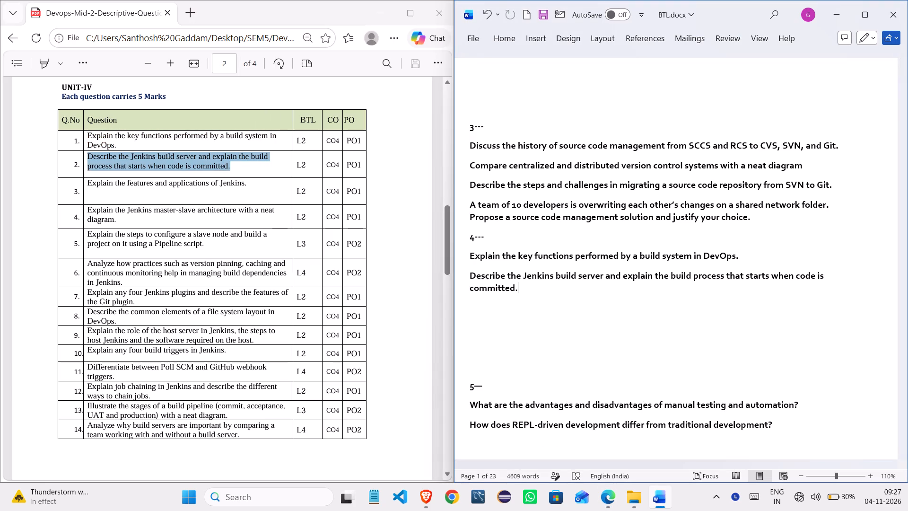
Copy Unit IV question 3, on the features and applications of Jenkins, from the PDF onto a new line below the Jenkins build server question.
{"action": "left_click_drag", "start_coordinate": [249, 185], "coordinate": [85, 181]}
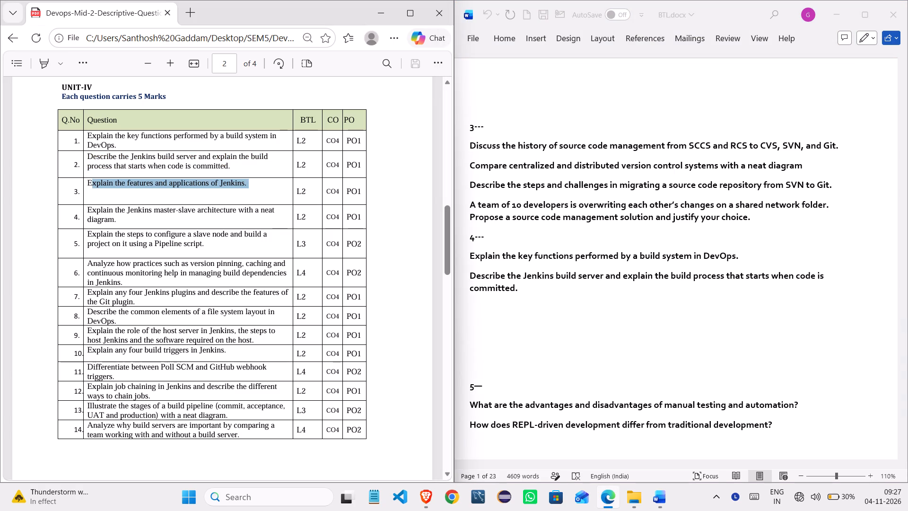
{"action": "left_click_drag", "start_coordinate": [85, 181], "coordinate": [79, 179]}
{"action": "left_click_drag", "start_coordinate": [79, 179], "coordinate": [79, 179]}
{"action": "key", "text": "ctrl+c"}
{"action": "left_click", "coordinate": [558, 289]}
{"action": "key", "text": "Return"}
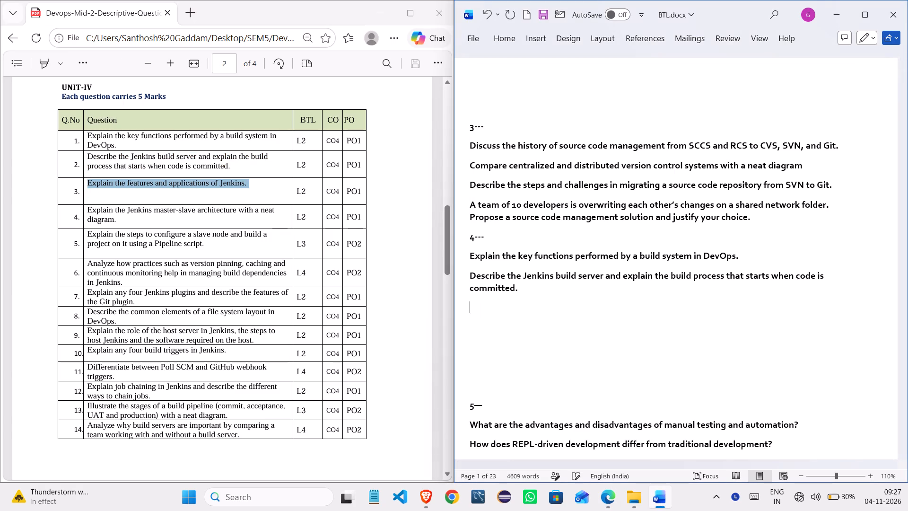
{"action": "key", "text": "ctrl+v"}
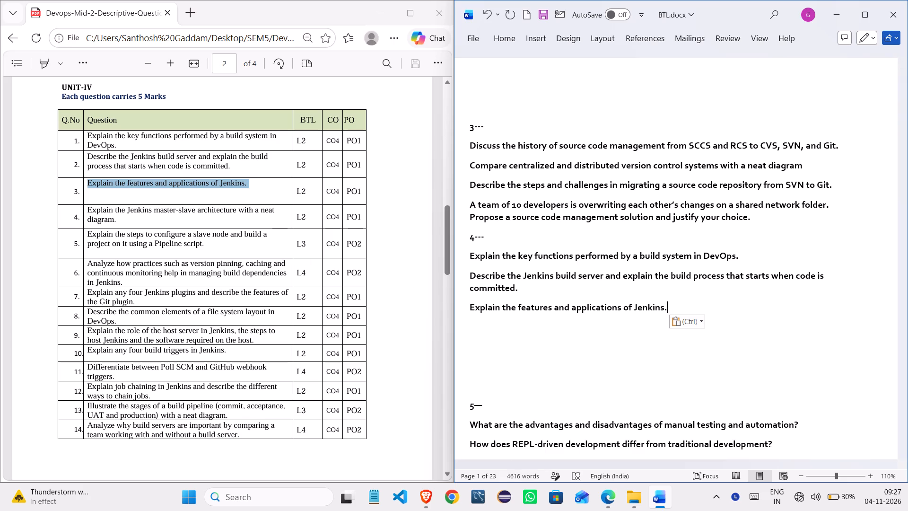
Copy Unit IV question 4, on Jenkins master-slave architecture, onto a new line below the Jenkins features question, ensuring it starts with "Explain".
{"action": "left_click_drag", "start_coordinate": [141, 220], "coordinate": [120, 218]}
{"action": "left_click_drag", "start_coordinate": [120, 218], "coordinate": [106, 191]}
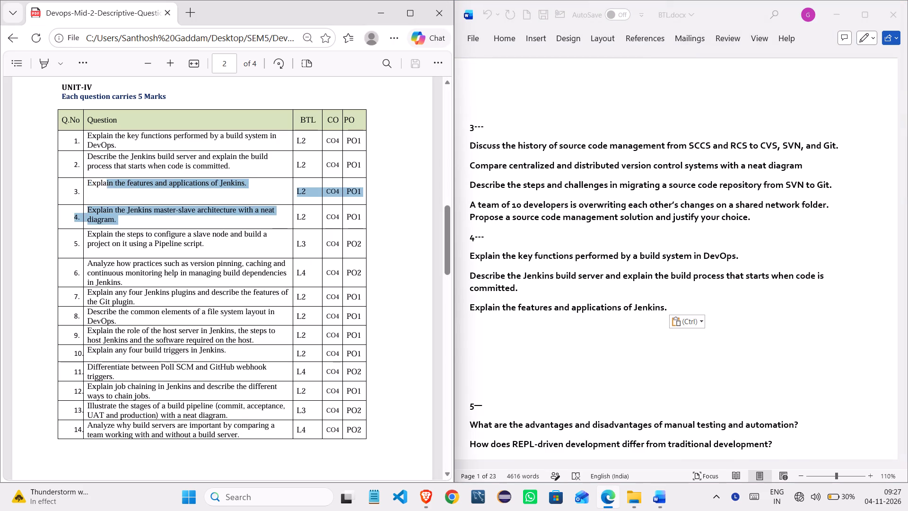
{"action": "left_click_drag", "start_coordinate": [106, 191], "coordinate": [85, 208]}
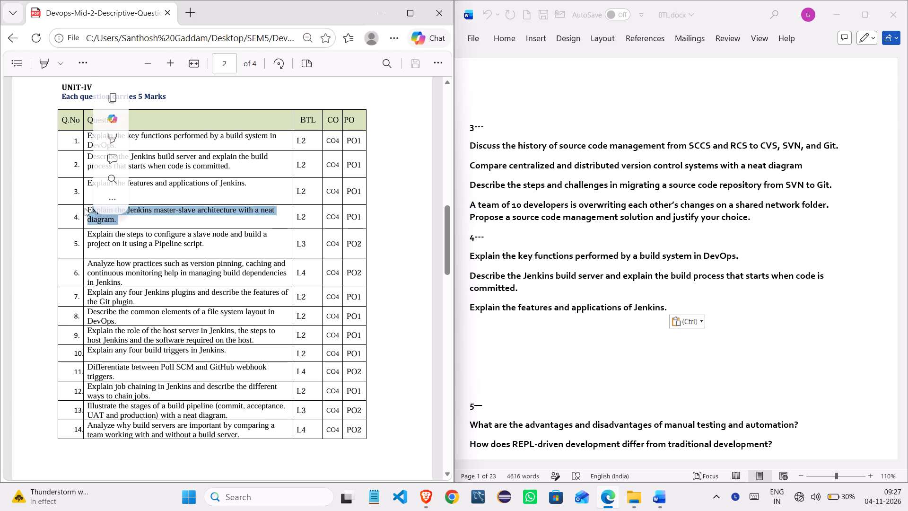
{"action": "key", "text": "ctrl+c"}
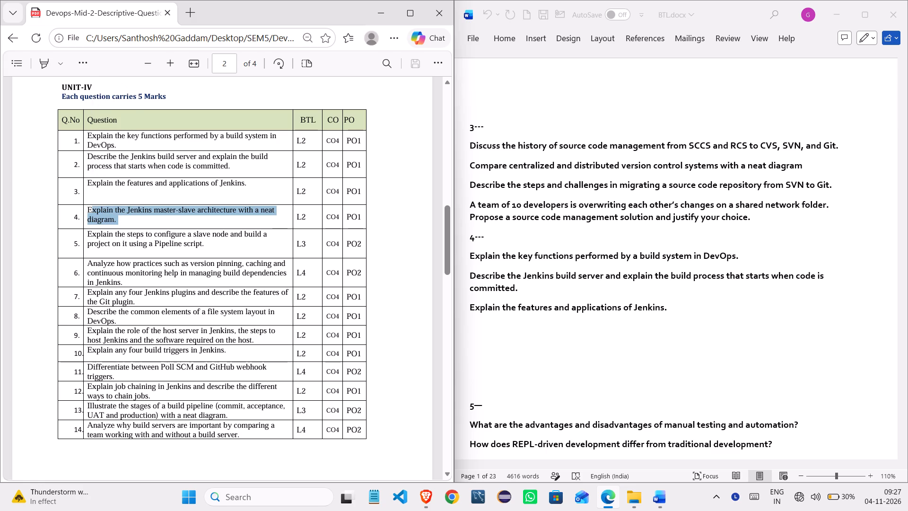
{"action": "left_click", "coordinate": [488, 329]}
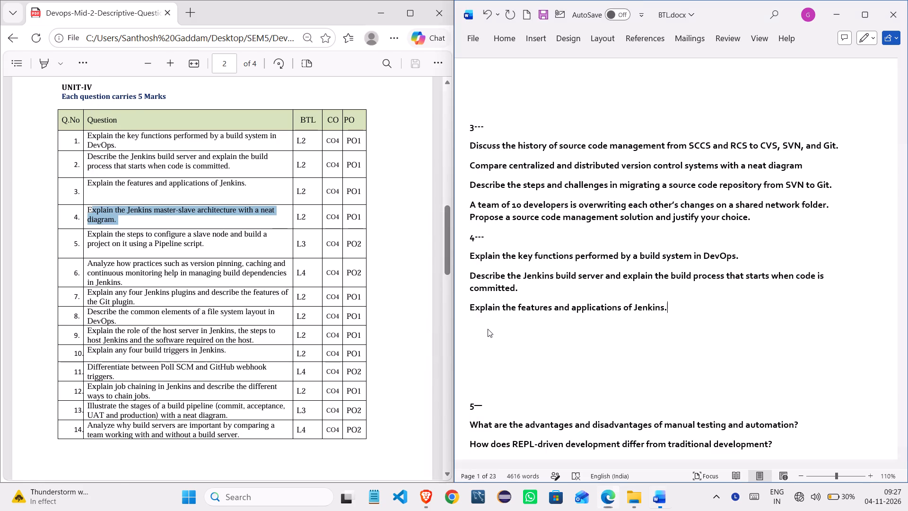
{"action": "key", "text": "Return"}
{"action": "key", "text": "ctrl+v"}
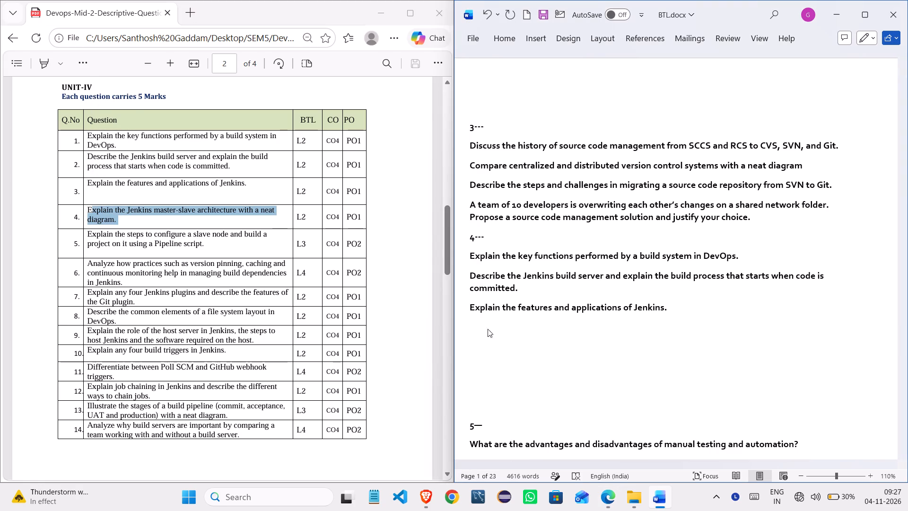
{"action": "left_click", "coordinate": [471, 323]}
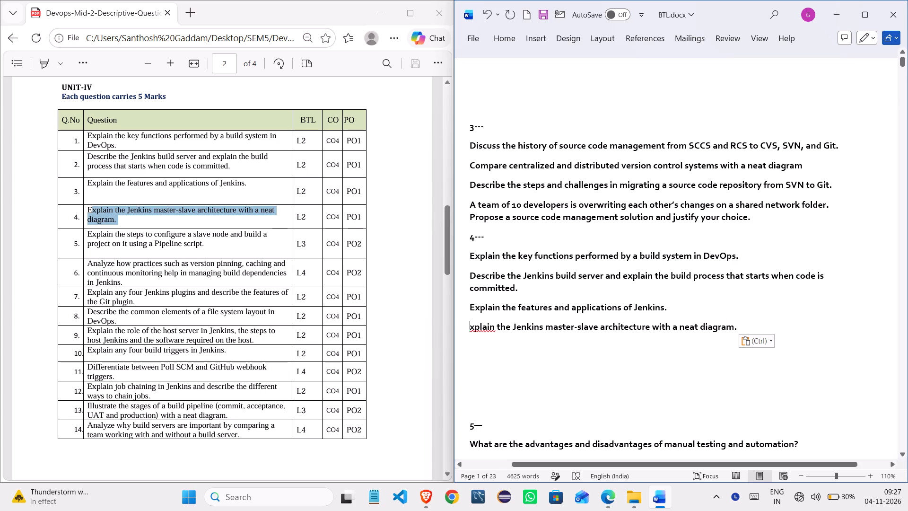
{"action": "key", "text": "shift+e"}
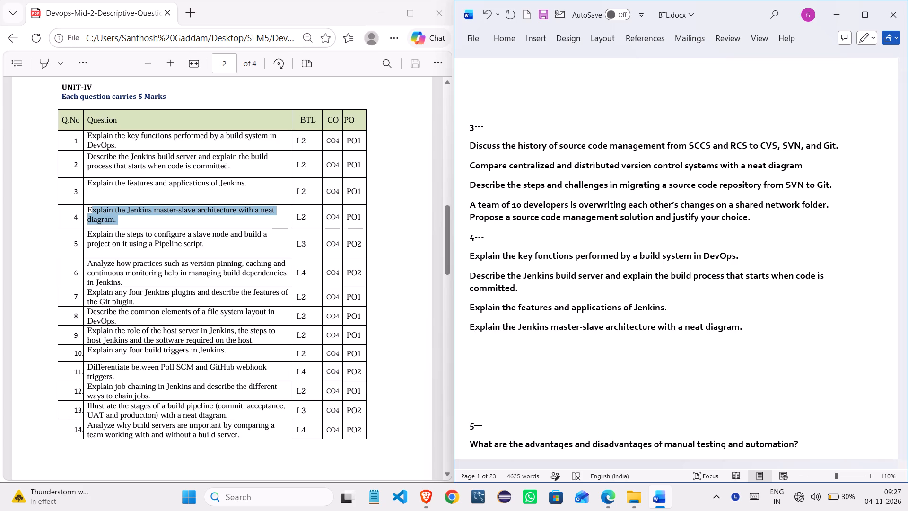
Delete the blank lines between the Jenkins master-slave question and the 5 label in the Word document.
{"action": "left_click_drag", "start_coordinate": [477, 356], "coordinate": [471, 410]}
{"action": "key", "text": "BackSpace"}
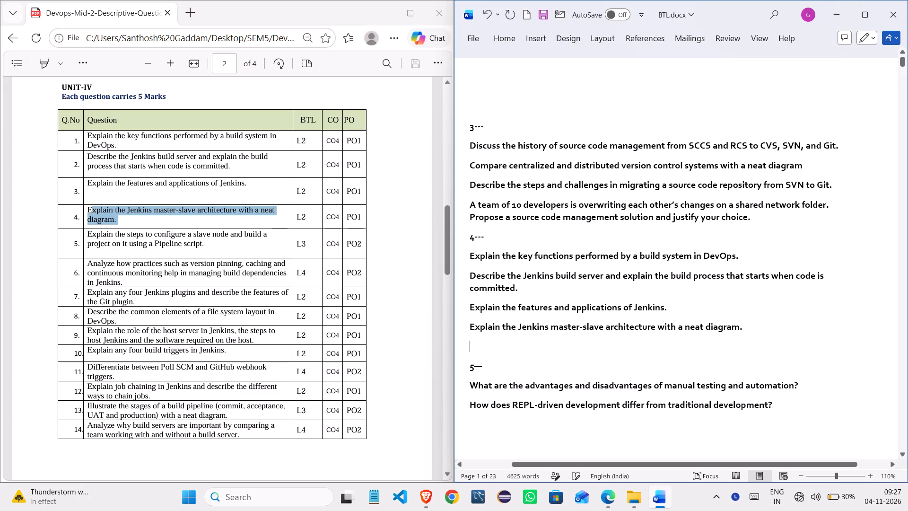
{"action": "key", "text": "BackSpace"}
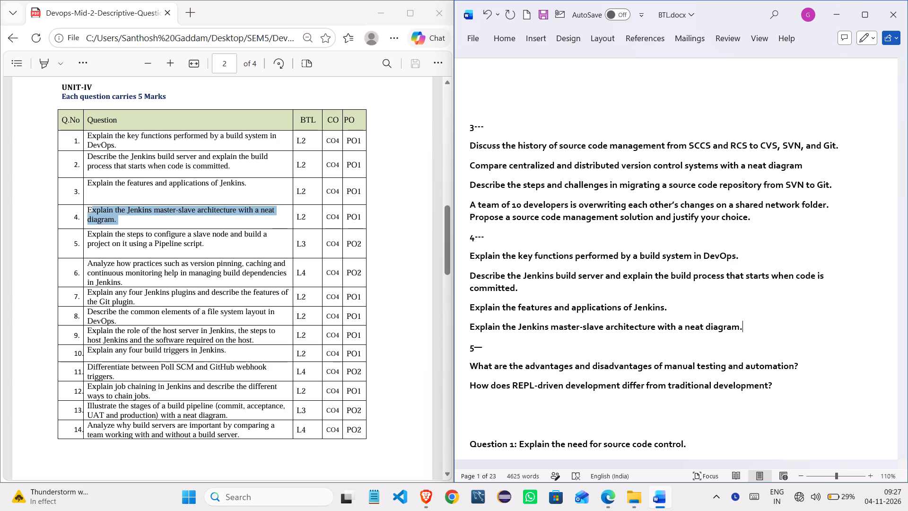
Add a dotted separator line in the blank space between the REPL-driven development question and "Question 1" in Word.
{"action": "left_click", "coordinate": [417, 158]}
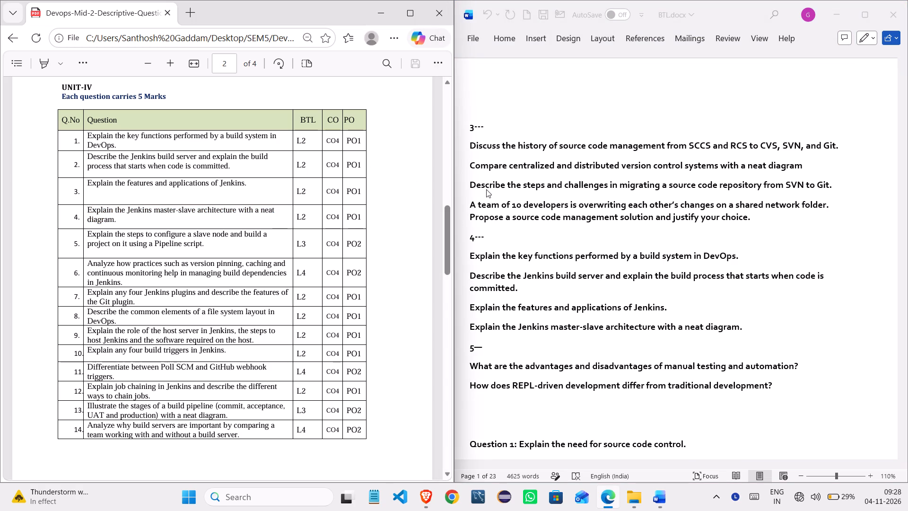
{"action": "scroll", "coordinate": [534, 172], "scroll_direction": "up", "scroll_amount": 1}
{"action": "scroll", "coordinate": [651, 295], "scroll_direction": "down", "scroll_amount": 1}
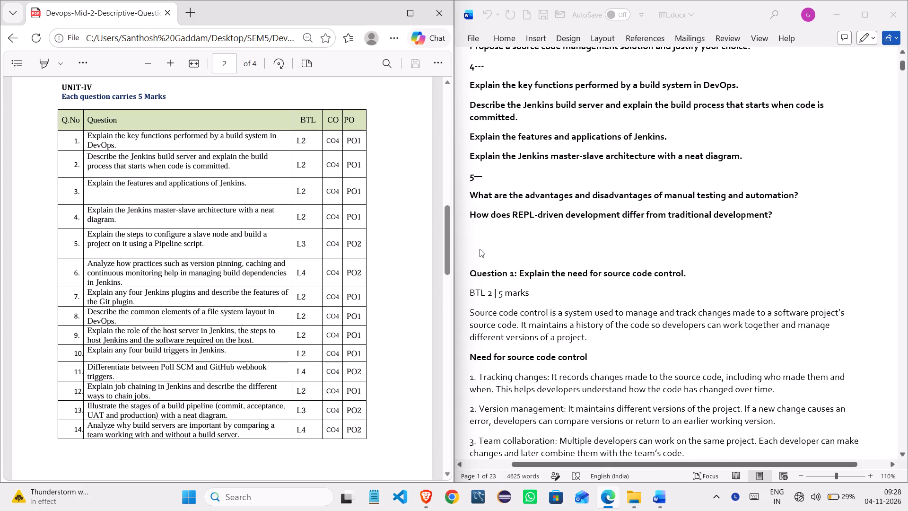
{"action": "left_click", "coordinate": [480, 249]}
{"action": "left_click", "coordinate": [480, 249]}
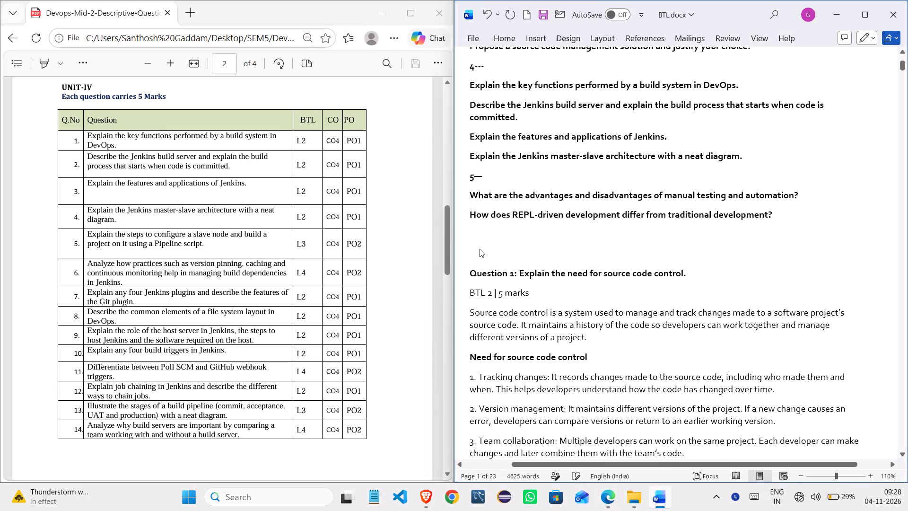
Insert a full-width dotted separator line of asterisks between the REPL-driven development question and "Question 1".
{"action": "key", "text": "asterisk"}
{"action": "key", "text": "asterisk"}
{"action": "key", "text": "asterisk"}
{"action": "key", "text": "asterisk"}
{"action": "key", "text": "asterisk"}
{"action": "key", "text": "asterisk"}
{"action": "key", "text": "asterisk"}
{"action": "key", "text": "asterisk"}
{"action": "key", "text": "asterisk"}
{"action": "key", "text": "asterisk"}
{"action": "key", "text": "asterisk"}
{"action": "key", "text": "asterisk"}
{"action": "key", "text": "asterisk"}
{"action": "key", "text": "asterisk"}
{"action": "key", "text": "asterisk"}
{"action": "key", "text": "asterisk"}
{"action": "key", "text": "asterisk"}
{"action": "key", "text": "asterisk"}
{"action": "key", "text": "Return"}
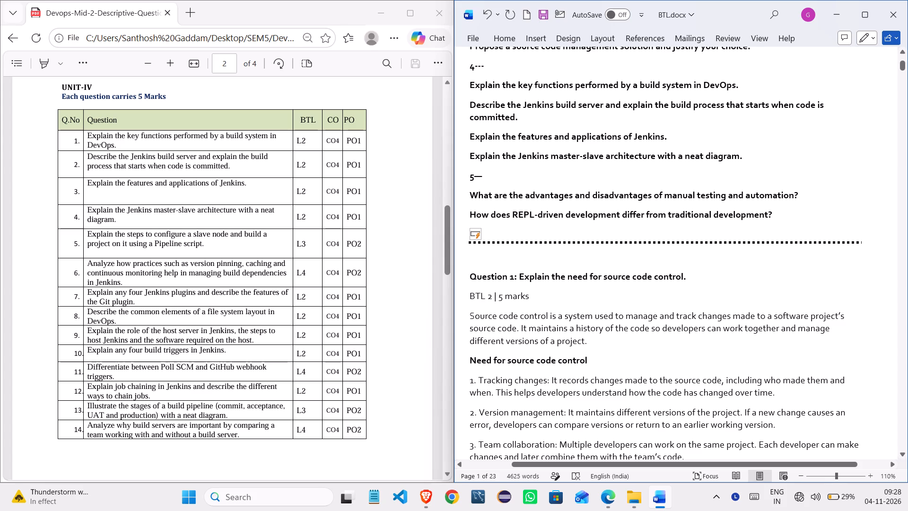
Turn on Wi-Fi and check its connection in the list of available networks, closing the list when done.
{"action": "key", "text": "super+a"}
{"action": "left_click", "coordinate": [724, 278]}
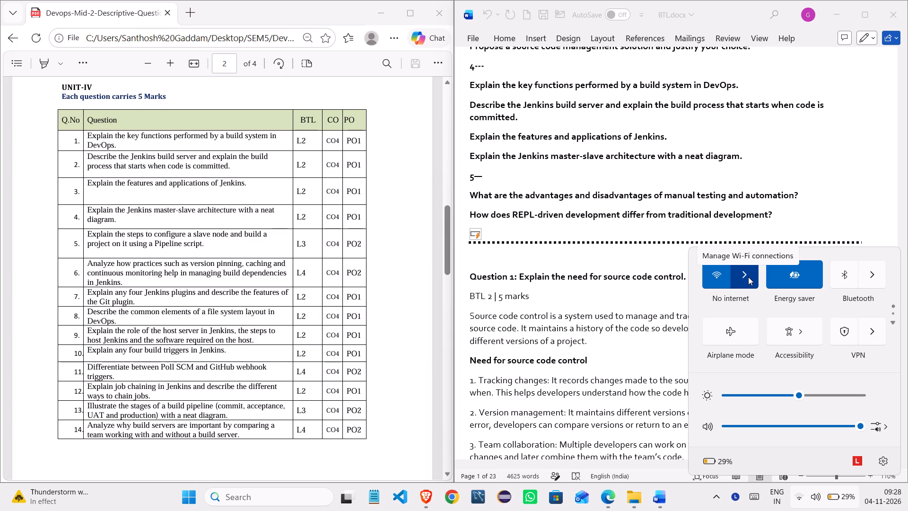
{"action": "left_click", "coordinate": [748, 277]}
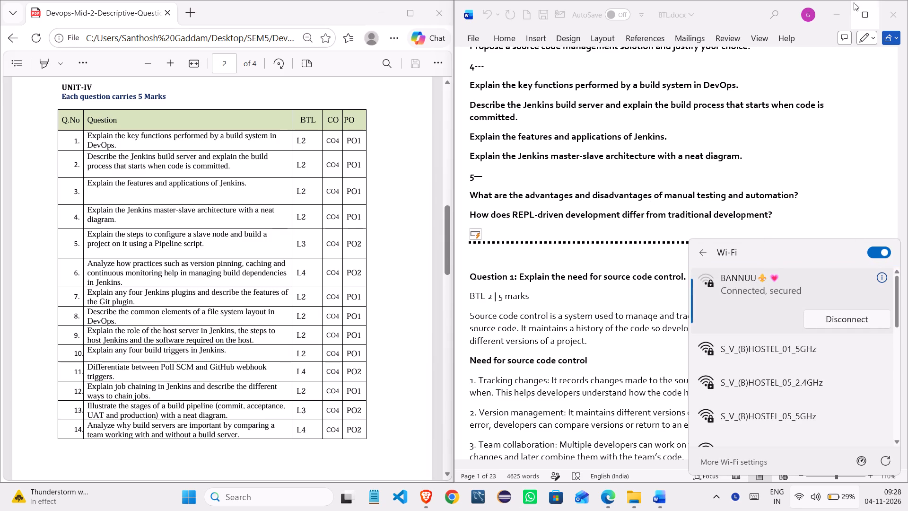
{"action": "scroll", "coordinate": [612, 185], "scroll_direction": "up", "scroll_amount": 1}
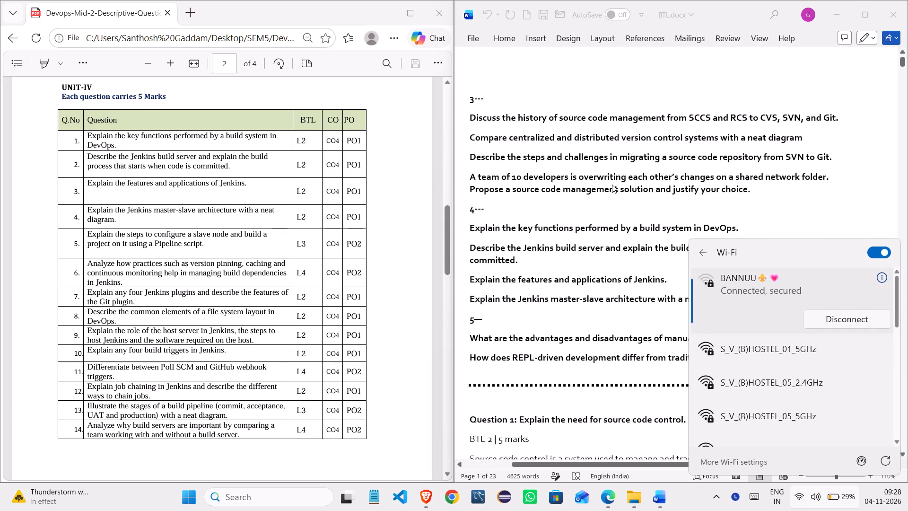
{"action": "scroll", "coordinate": [612, 185], "scroll_direction": "up", "scroll_amount": 1}
{"action": "left_click", "coordinate": [612, 185]}
Bring up the Unit III questions in the PDF and place the text cursor after the source code management history question in Word.
{"action": "scroll", "coordinate": [280, 220], "scroll_direction": "up", "scroll_amount": 4}
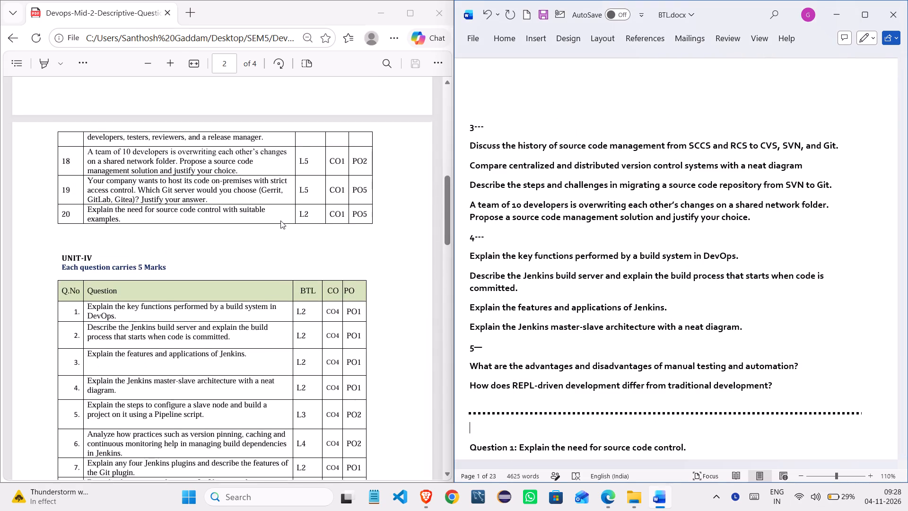
{"action": "scroll", "coordinate": [280, 220], "scroll_direction": "up", "scroll_amount": 5}
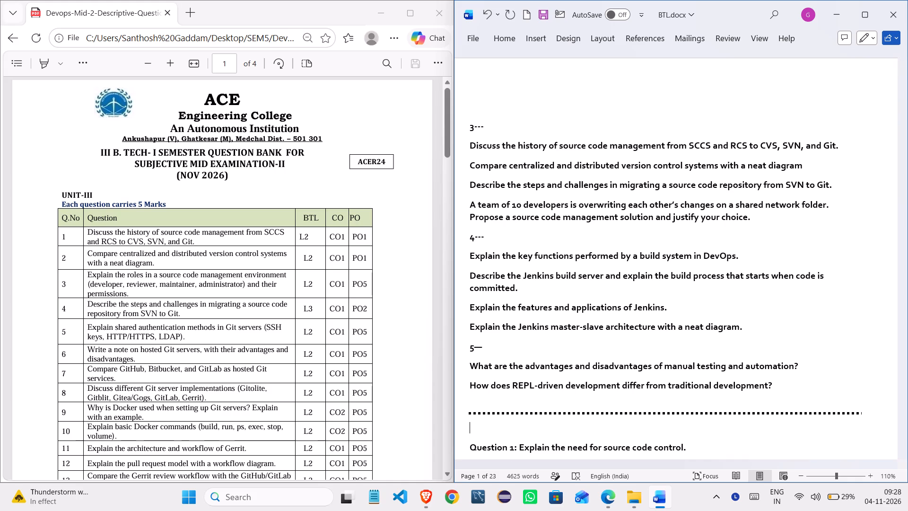
{"action": "left_click", "coordinate": [842, 150]}
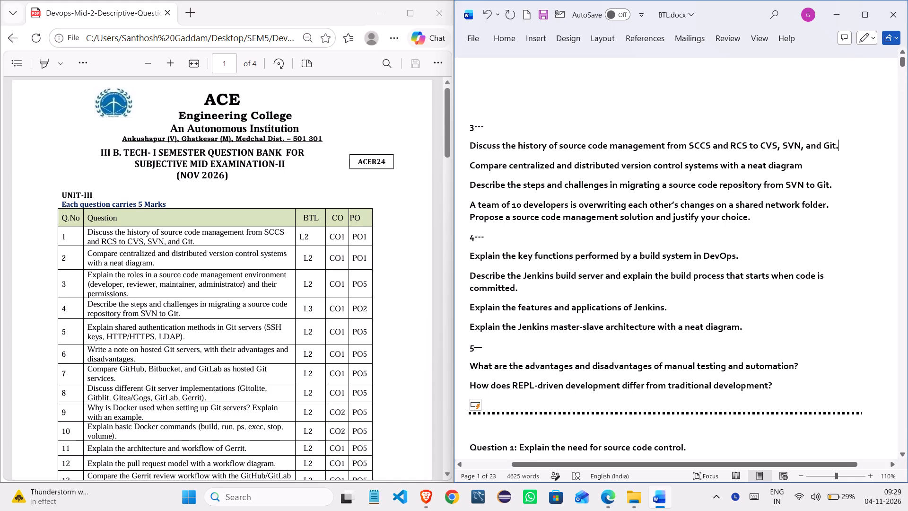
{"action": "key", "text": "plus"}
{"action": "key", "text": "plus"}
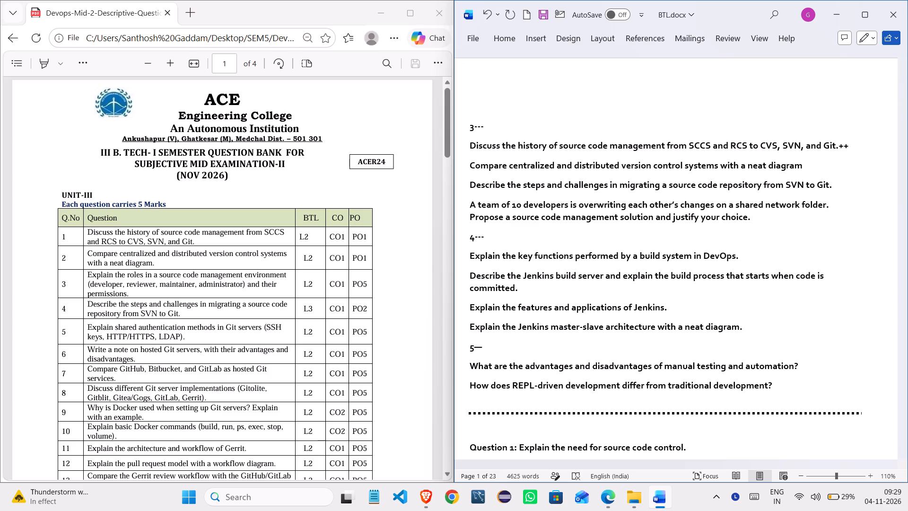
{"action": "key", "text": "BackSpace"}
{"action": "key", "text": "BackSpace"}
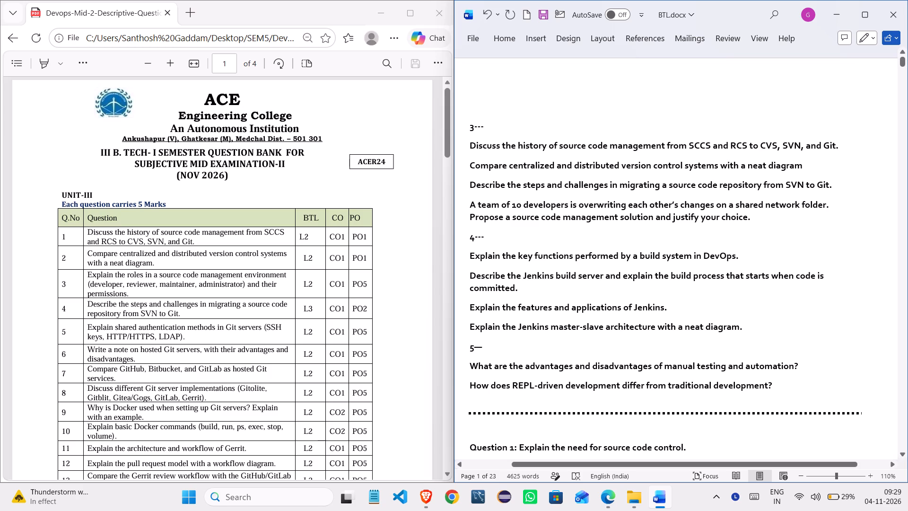
Prefix the four questions under the 3--- label with 1., 1., 3. and 5., in that order, in the Word document.
{"action": "left_click", "coordinate": [468, 144]}
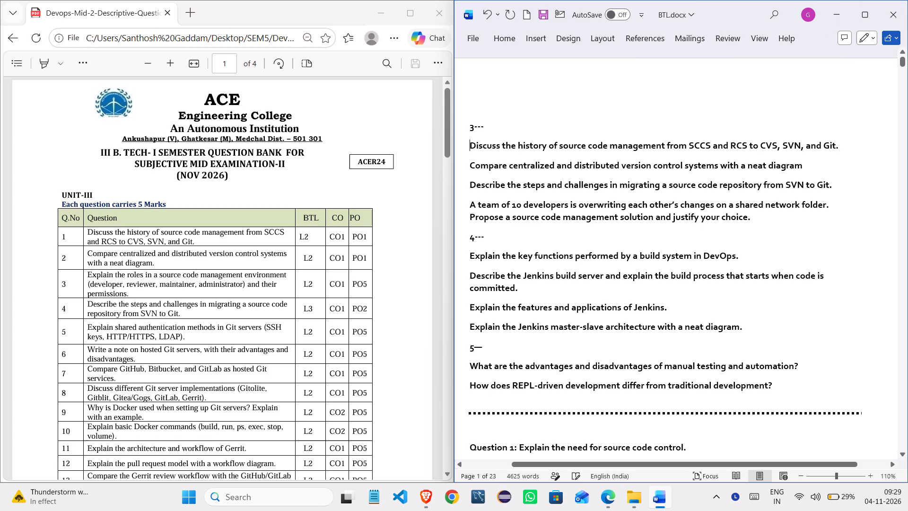
{"action": "key", "text": "1"}
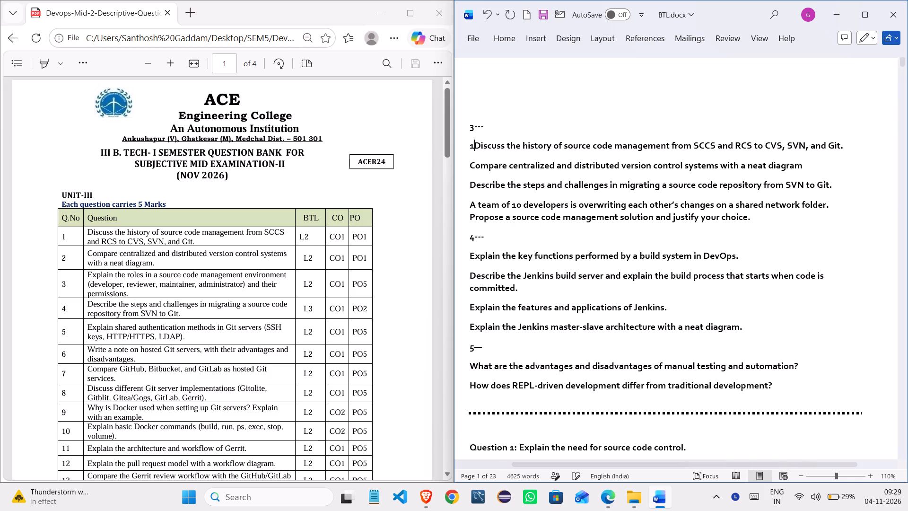
{"action": "key", "text": "period"}
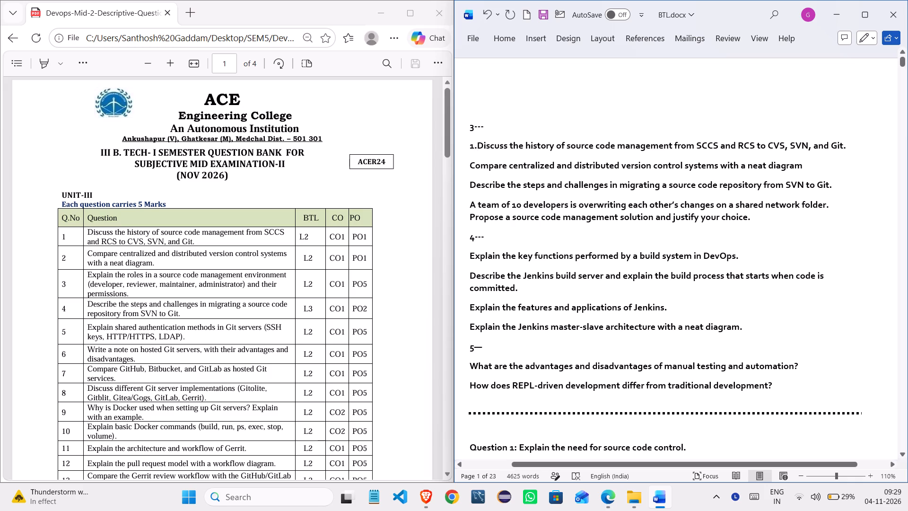
{"action": "left_click", "coordinate": [471, 167]}
{"action": "type", "text": "1."}
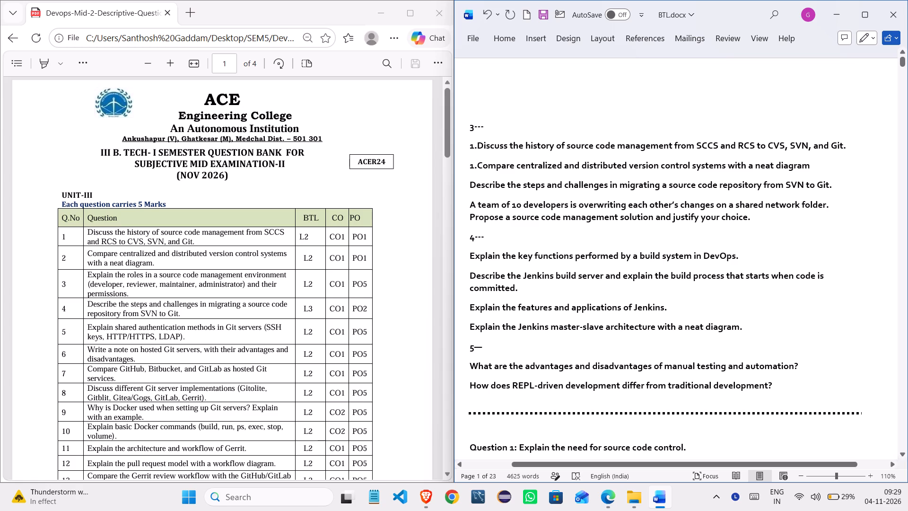
{"action": "left_click", "coordinate": [470, 186]}
{"action": "type", "text": "3."}
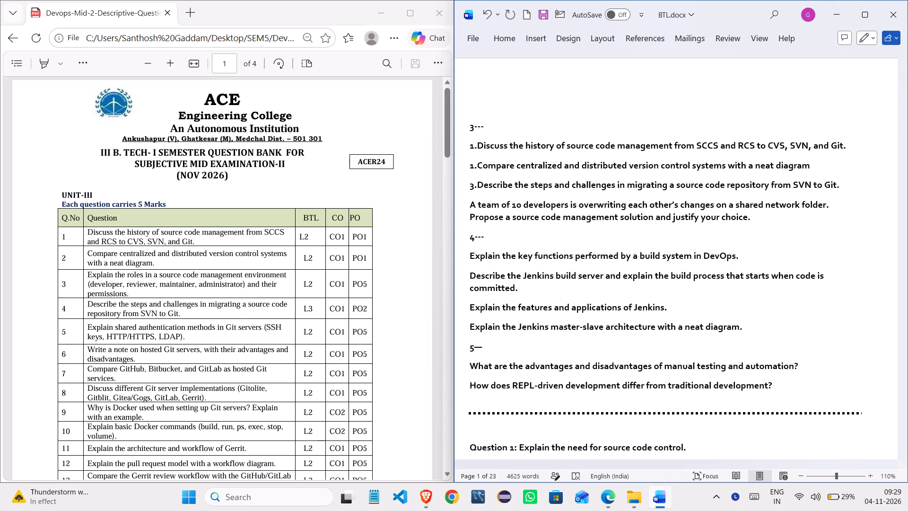
{"action": "scroll", "coordinate": [384, 298], "scroll_direction": "down", "scroll_amount": 4}
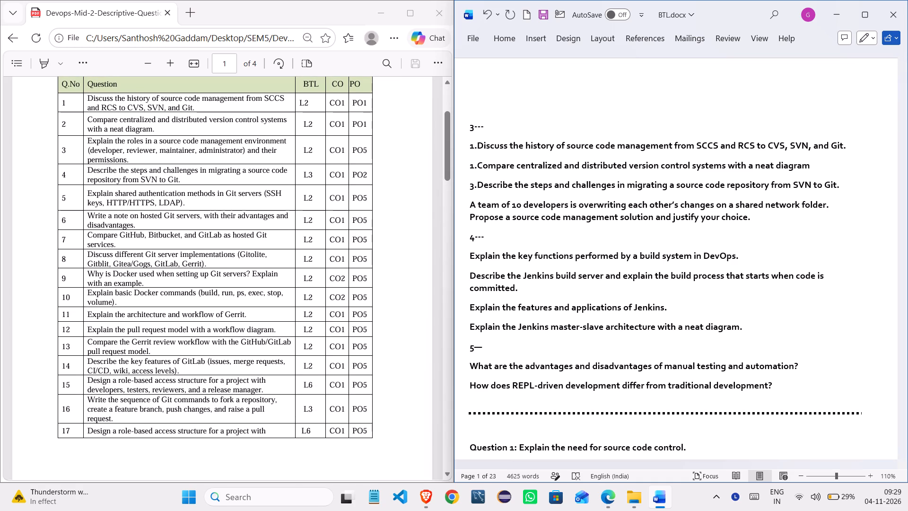
{"action": "scroll", "coordinate": [313, 348], "scroll_direction": "down", "scroll_amount": 2}
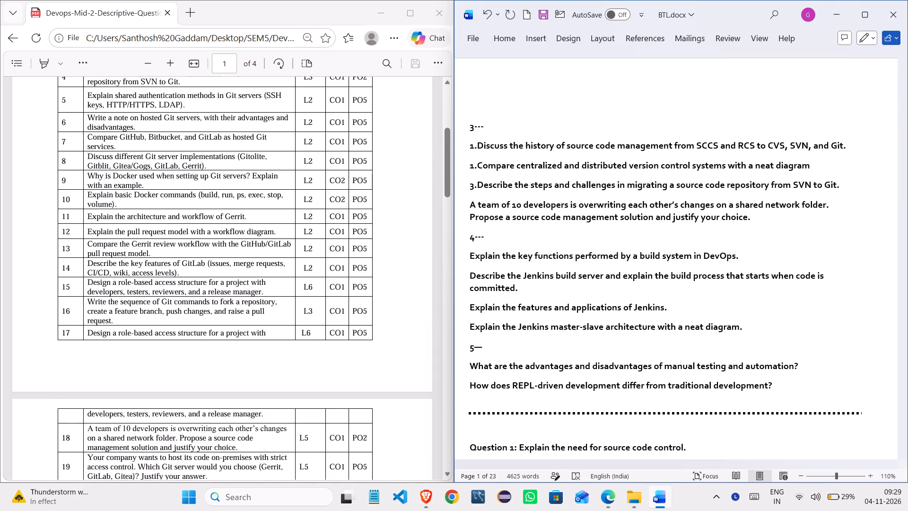
{"action": "scroll", "coordinate": [313, 348], "scroll_direction": "down", "scroll_amount": 1}
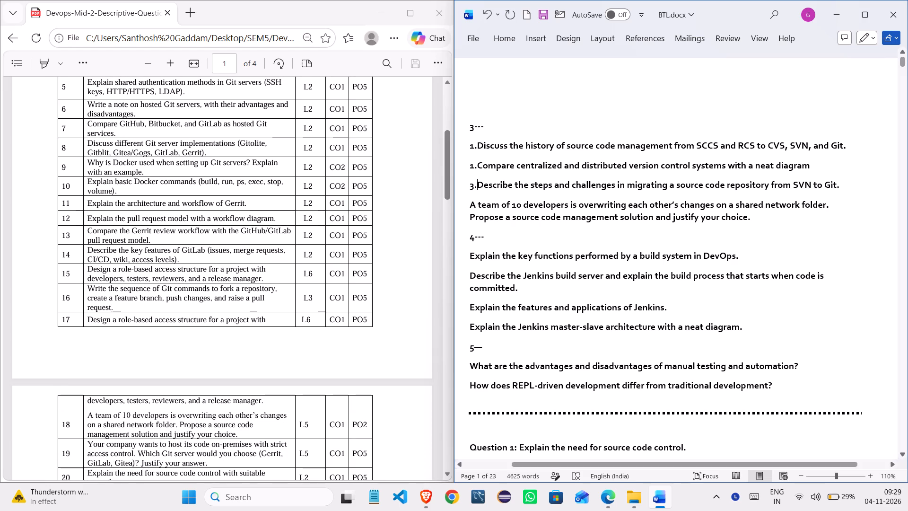
{"action": "left_click", "coordinate": [468, 205]}
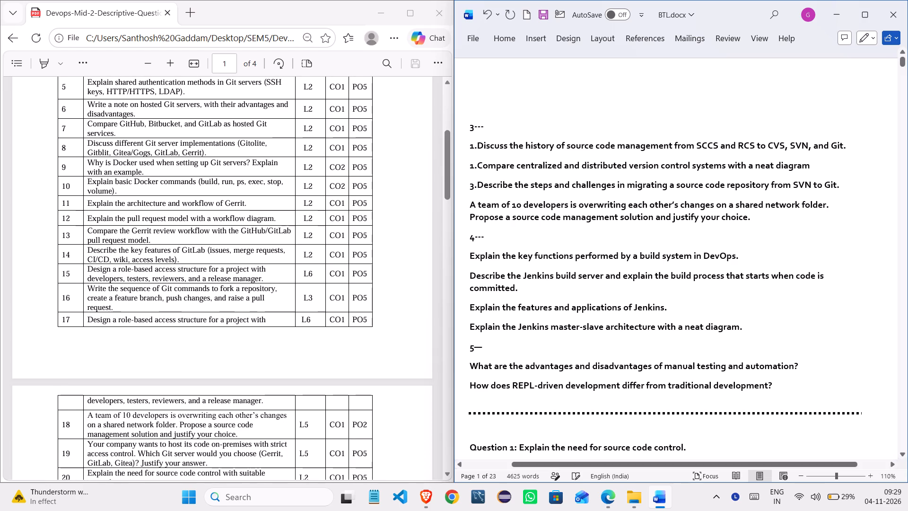
{"action": "type", "text": "5."}
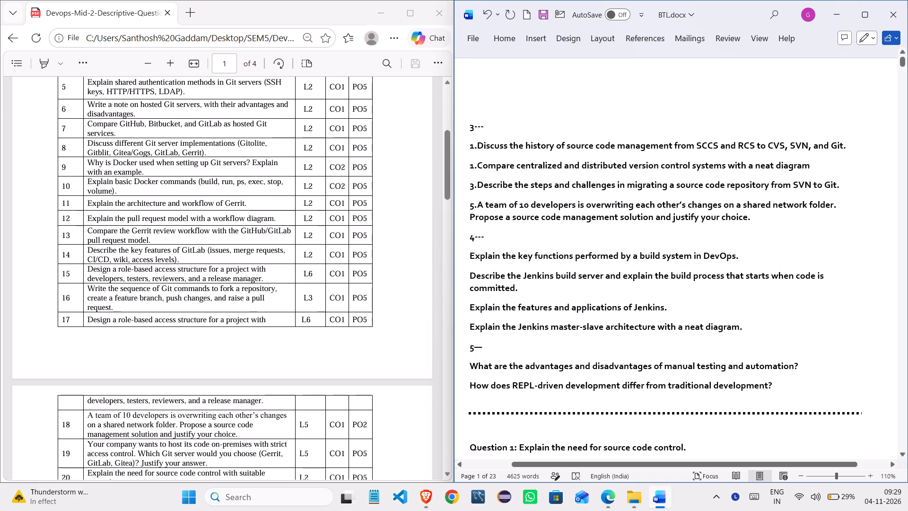
Prefix the build system functions question and the Jenkins build server question under the 4--- label with 2.
{"action": "scroll", "coordinate": [338, 268], "scroll_direction": "up", "scroll_amount": 1}
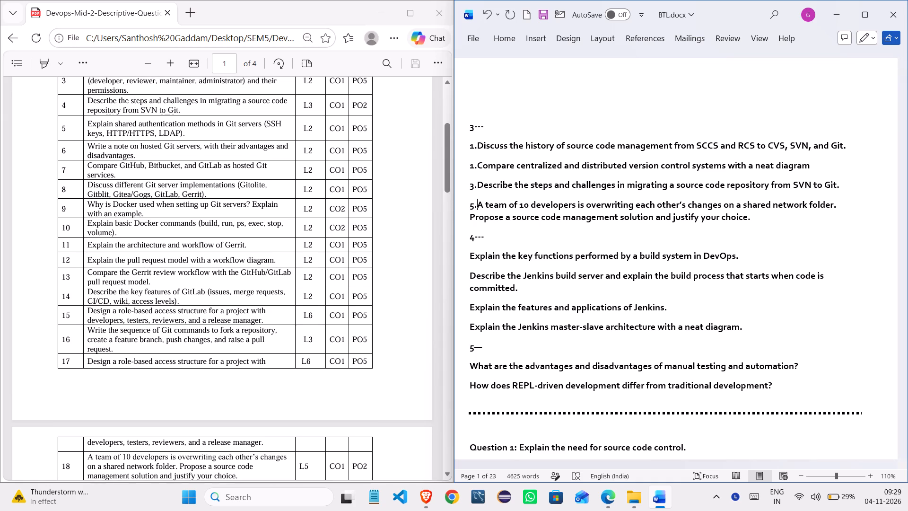
{"action": "scroll", "coordinate": [338, 268], "scroll_direction": "up", "scroll_amount": 1}
{"action": "scroll", "coordinate": [365, 326], "scroll_direction": "up", "scroll_amount": 1}
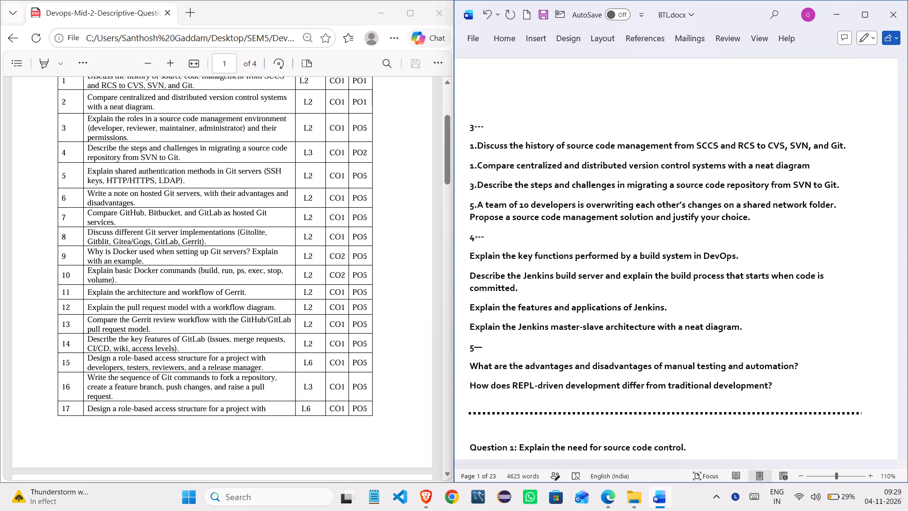
{"action": "scroll", "coordinate": [202, 312], "scroll_direction": "down", "scroll_amount": 9}
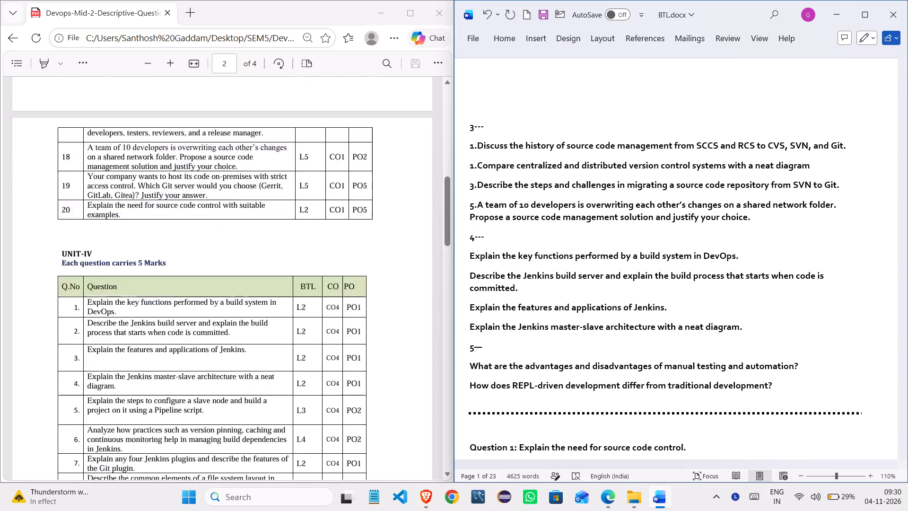
{"action": "scroll", "coordinate": [202, 312], "scroll_direction": "down", "scroll_amount": 1}
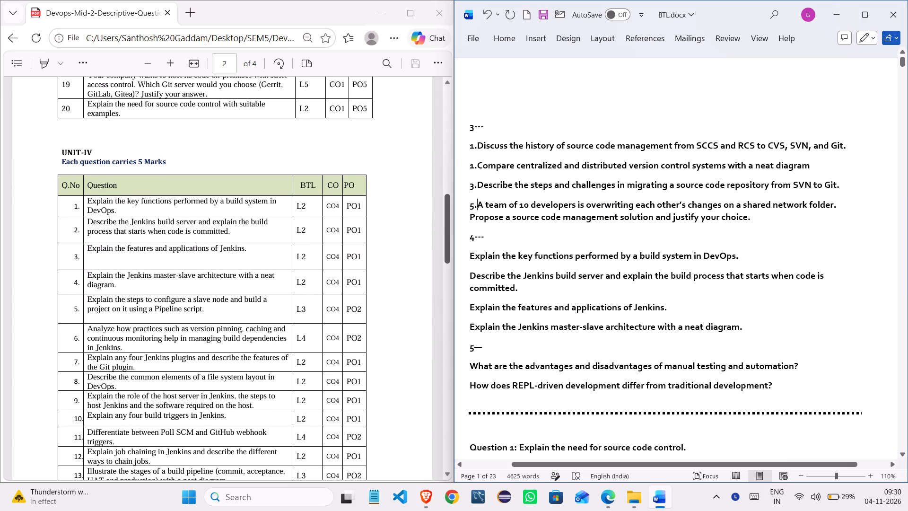
{"action": "left_click", "coordinate": [469, 259]}
{"action": "key", "text": "2"}
{"action": "key", "text": "period"}
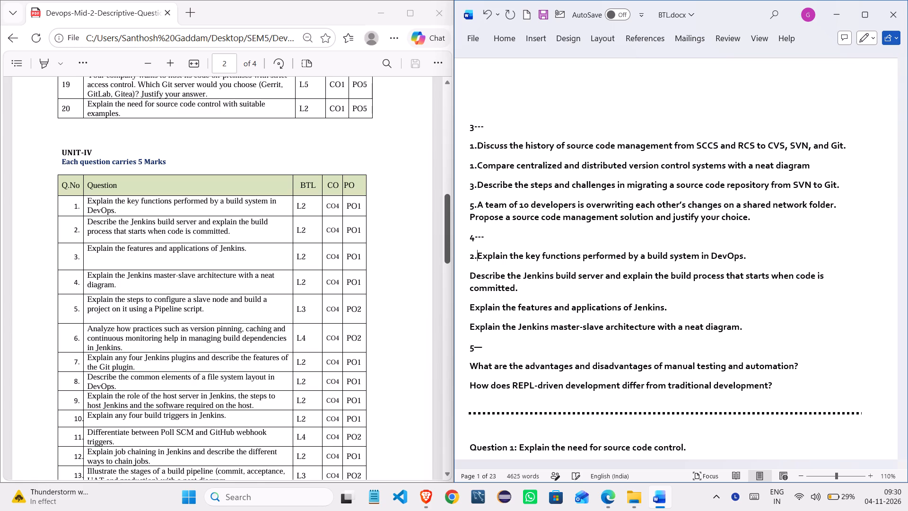
{"action": "key", "text": "Down"}
{"action": "key", "text": "Left"}
{"action": "type", "text": "2."}
Prefix the Jenkins features question and the Jenkins master-slave architecture question with 2.
{"action": "key", "text": "Down"}
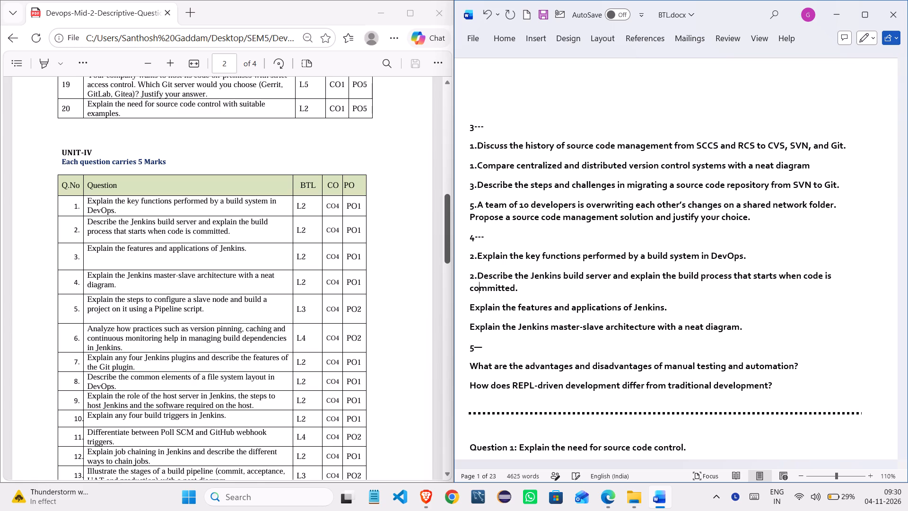
{"action": "key", "text": "Down"}
{"action": "key", "text": "Left"}
{"action": "key", "text": "2"}
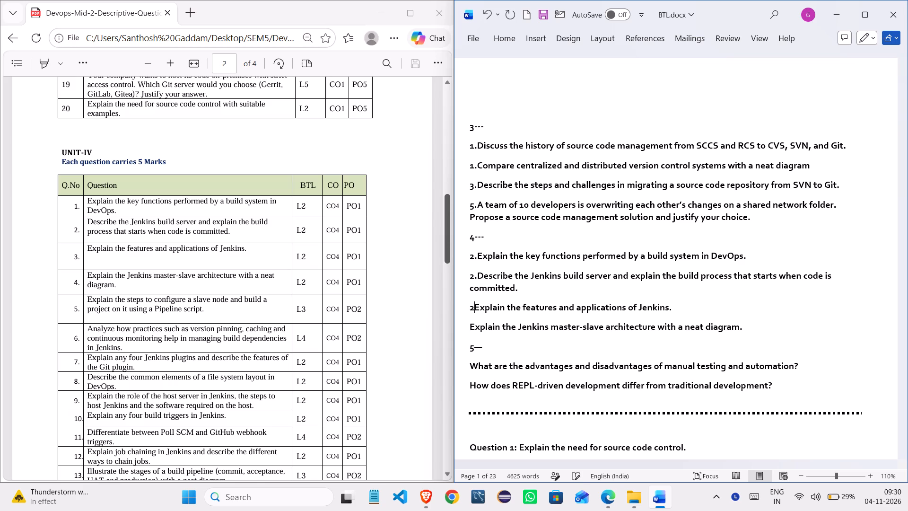
{"action": "key", "text": "period"}
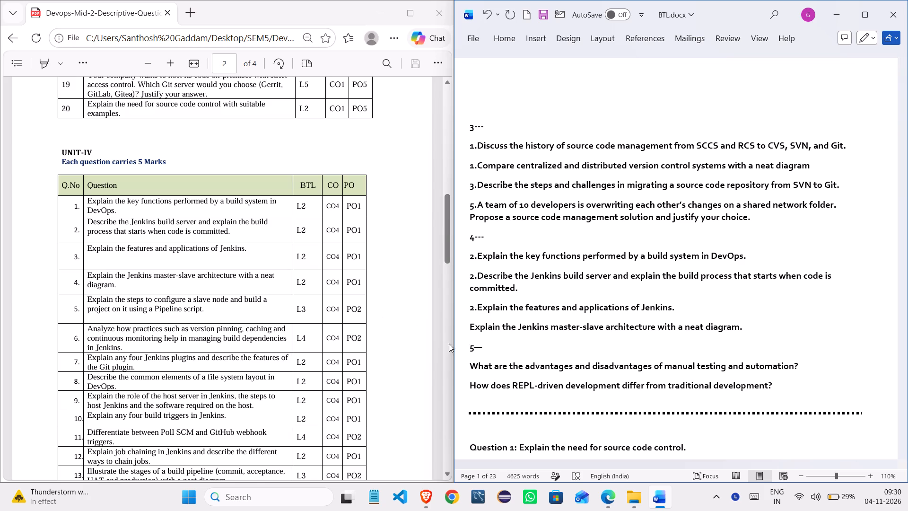
{"action": "left_click", "coordinate": [472, 326]}
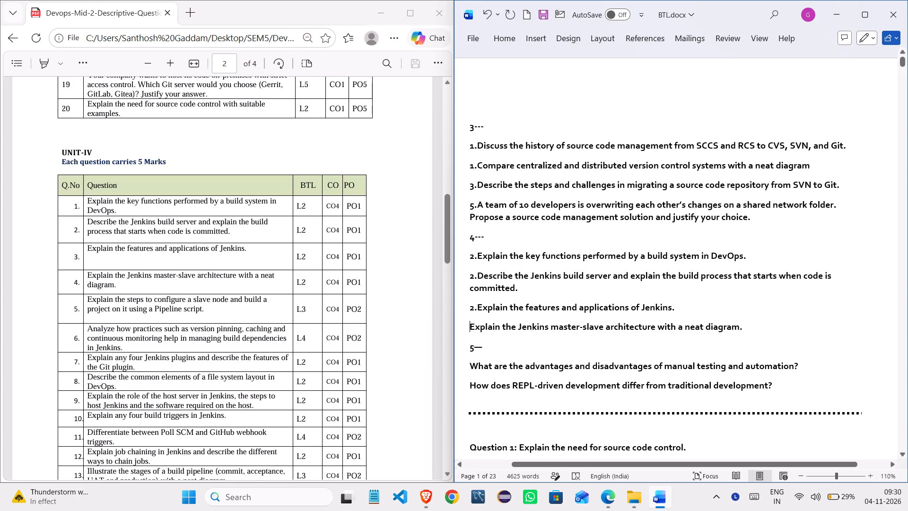
{"action": "type", "text": "2."}
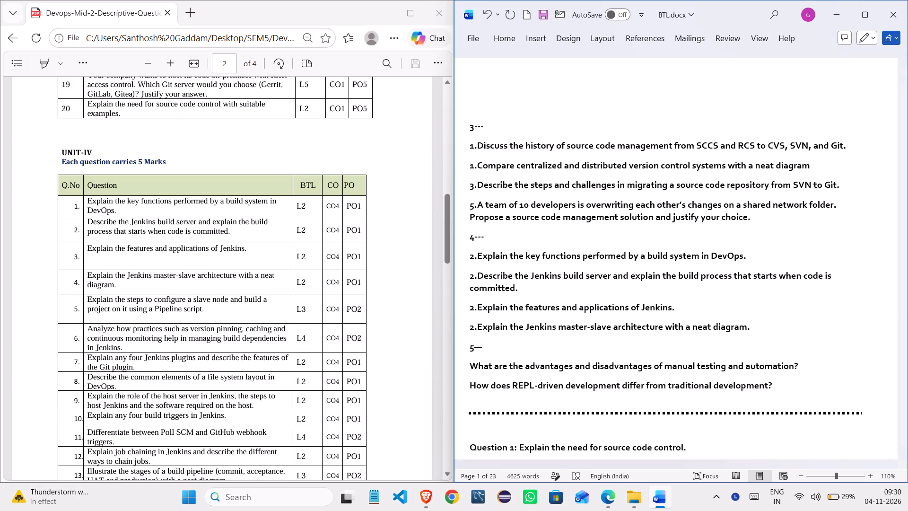
Prefix the manual testing and automation question with 2. and the REPL-driven development question with 3. under the 5 label.
{"action": "scroll", "coordinate": [313, 327], "scroll_direction": "down", "scroll_amount": 2}
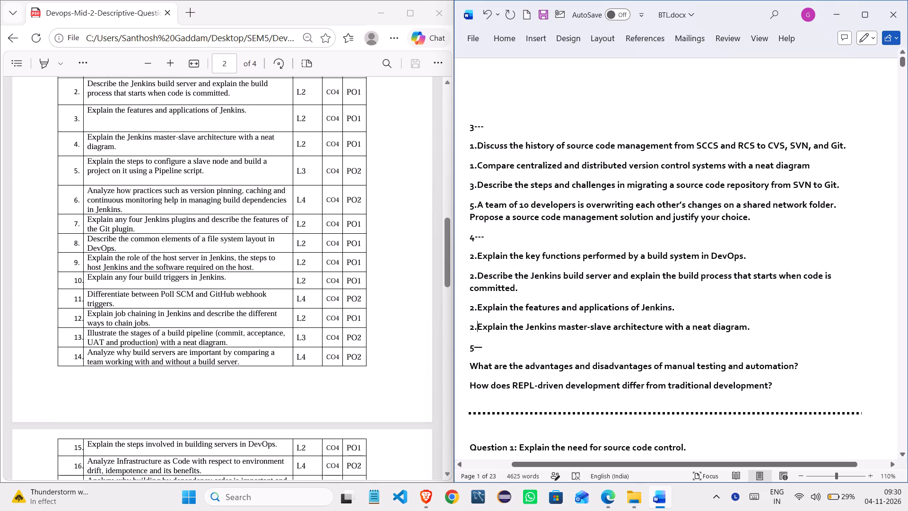
{"action": "scroll", "coordinate": [362, 351], "scroll_direction": "down", "scroll_amount": 6}
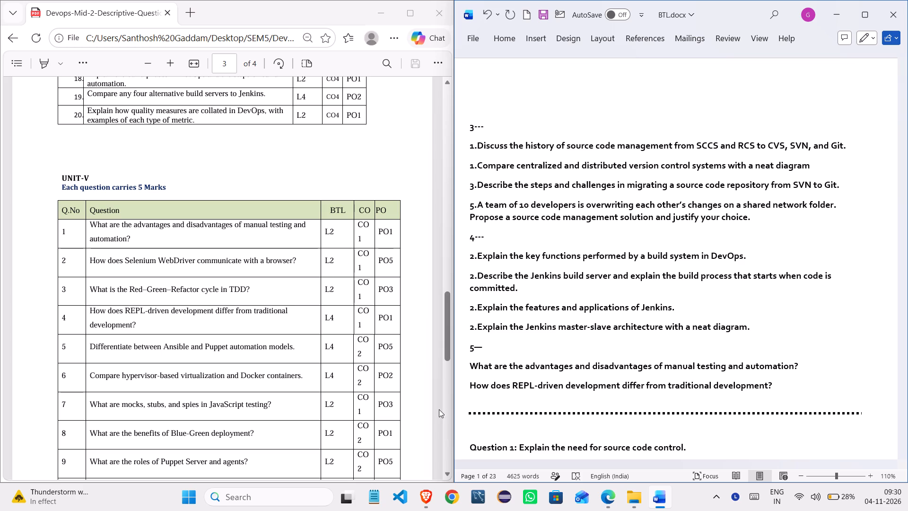
{"action": "left_click", "coordinate": [465, 364]}
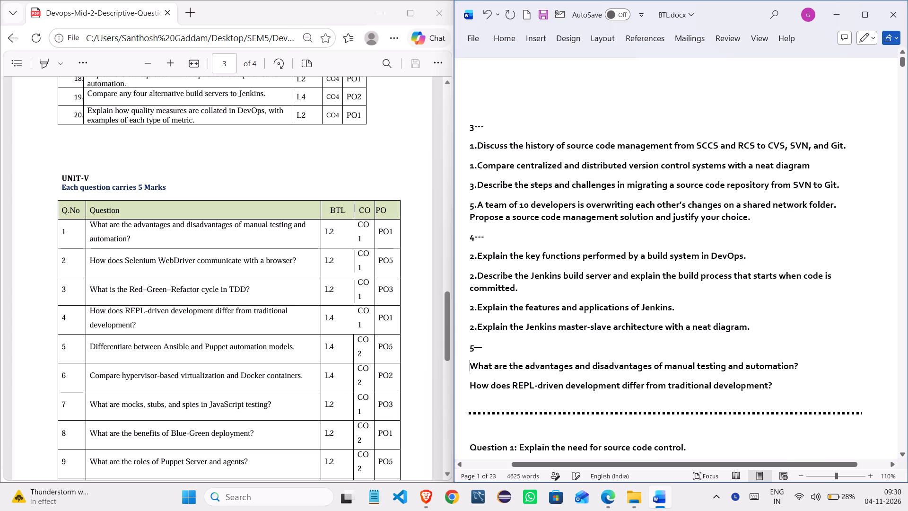
{"action": "type", "text": "2."}
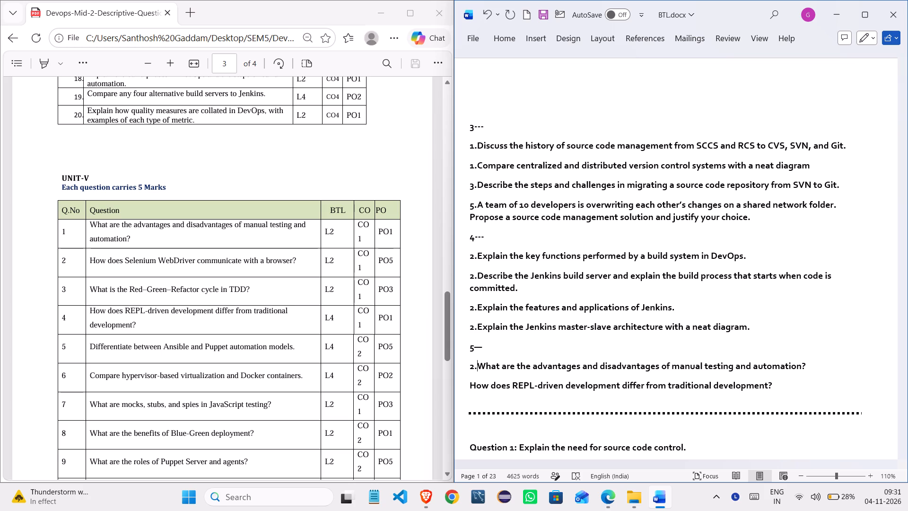
{"action": "left_click", "coordinate": [487, 381]}
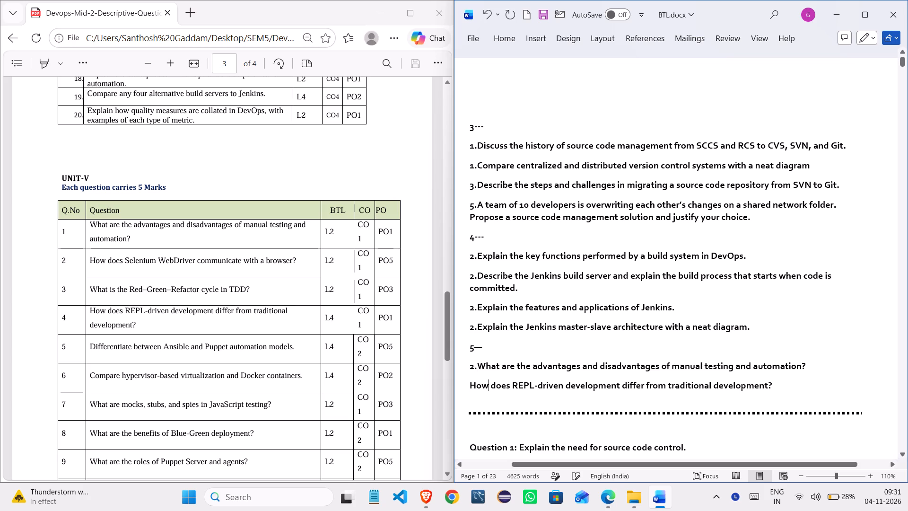
{"action": "left_click", "coordinate": [473, 386]}
{"action": "key", "text": "Left"}
{"action": "type", "text": "3."}
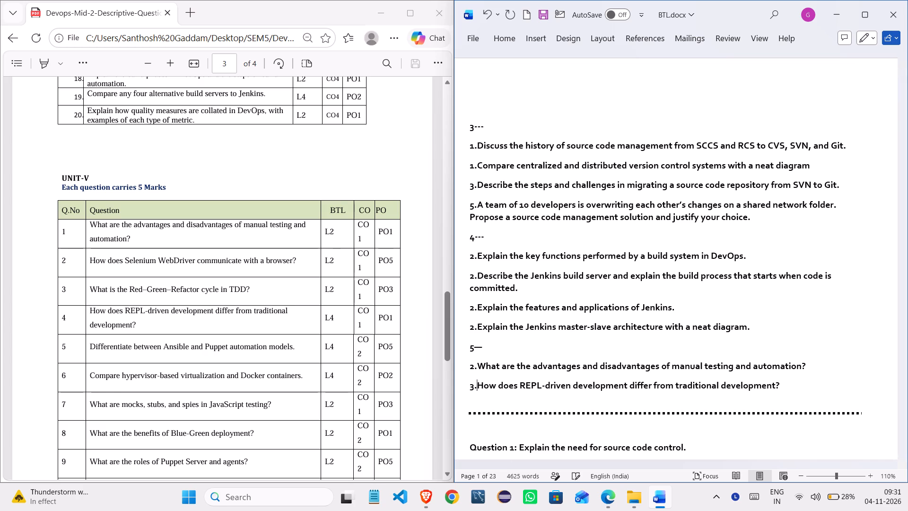
Maximize the Word window and save BTL.docx.
{"action": "left_click", "coordinate": [868, 9]}
{"action": "left_click", "coordinate": [489, 205]}
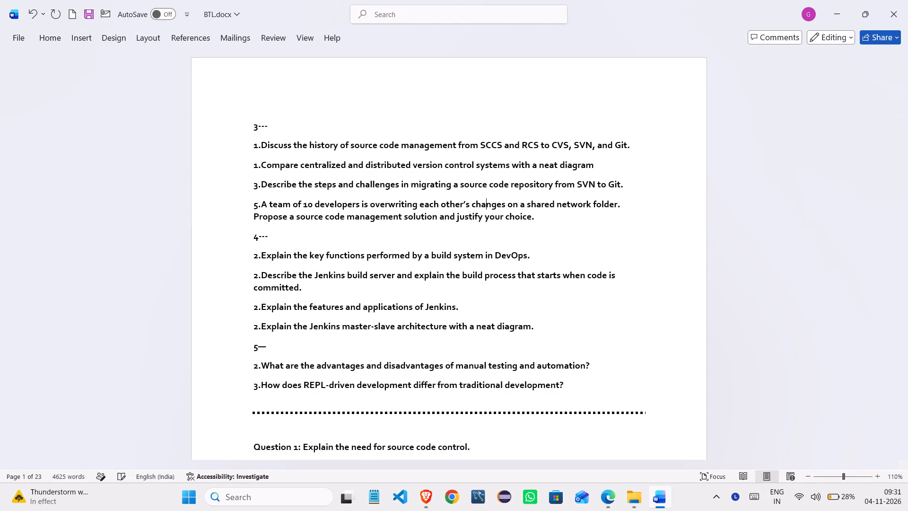
{"action": "key", "text": "ctrl+s"}
{"action": "key", "text": "ctrl+s"}
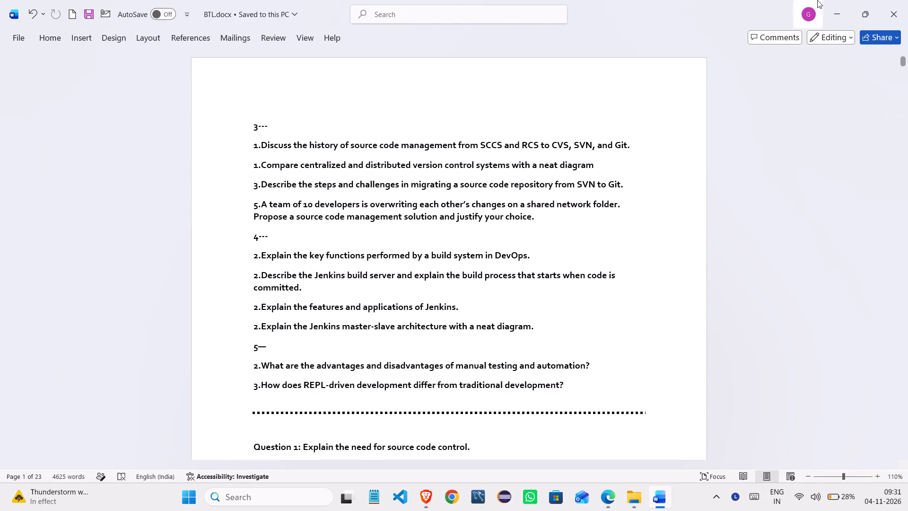
Minimize Word and open the Devops folder inside the SEM5 folder on the desktop.
{"action": "left_click", "coordinate": [837, 2]}
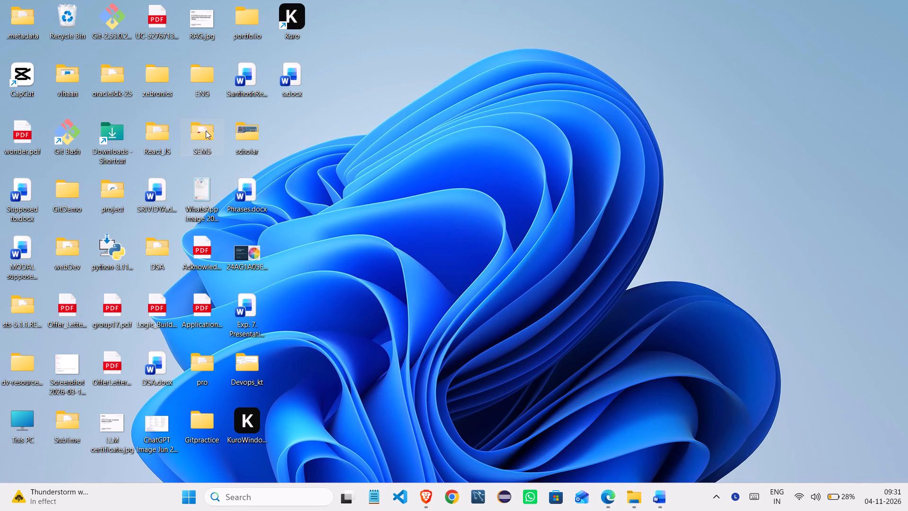
{"action": "double_click", "coordinate": [206, 131]}
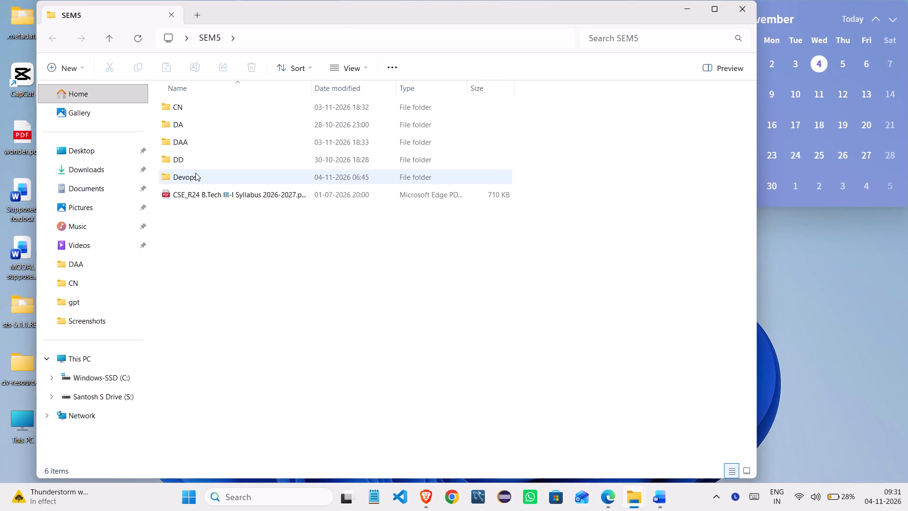
{"action": "double_click", "coordinate": [195, 173]}
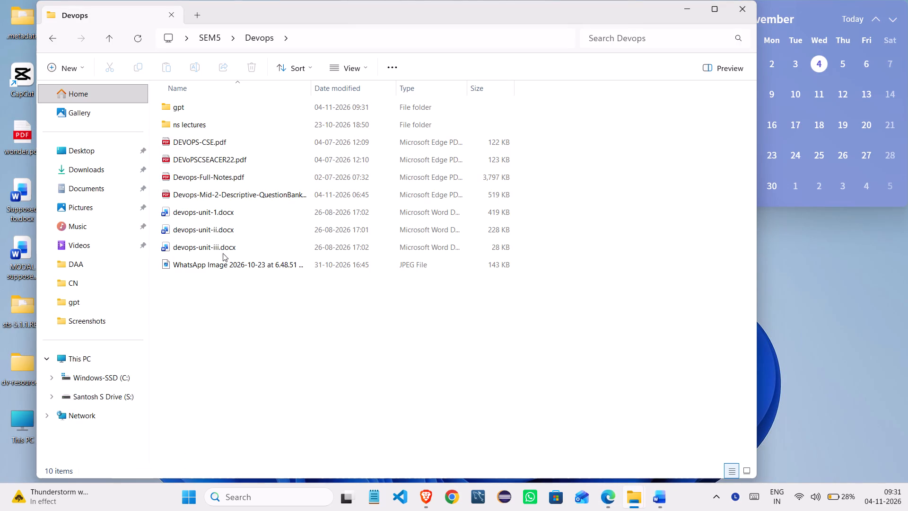
Open the gpt folder inside the Devops folder.
{"action": "double_click", "coordinate": [197, 99]}
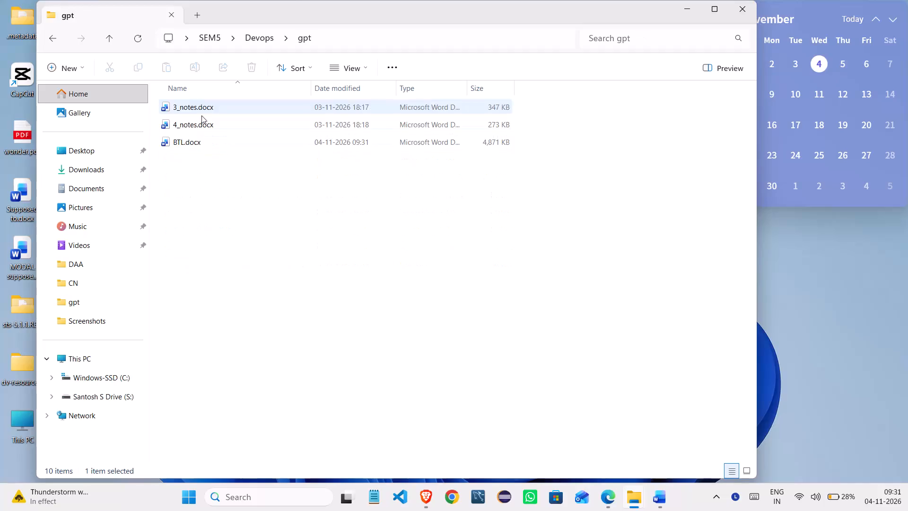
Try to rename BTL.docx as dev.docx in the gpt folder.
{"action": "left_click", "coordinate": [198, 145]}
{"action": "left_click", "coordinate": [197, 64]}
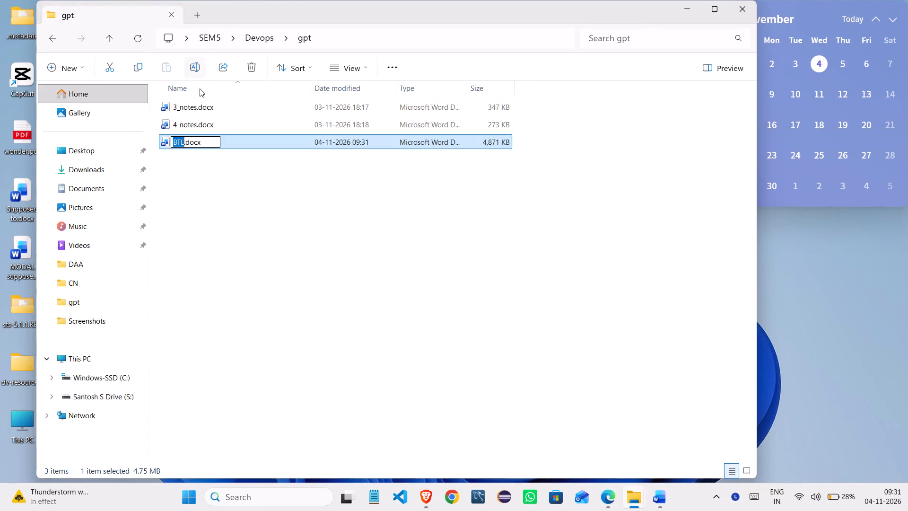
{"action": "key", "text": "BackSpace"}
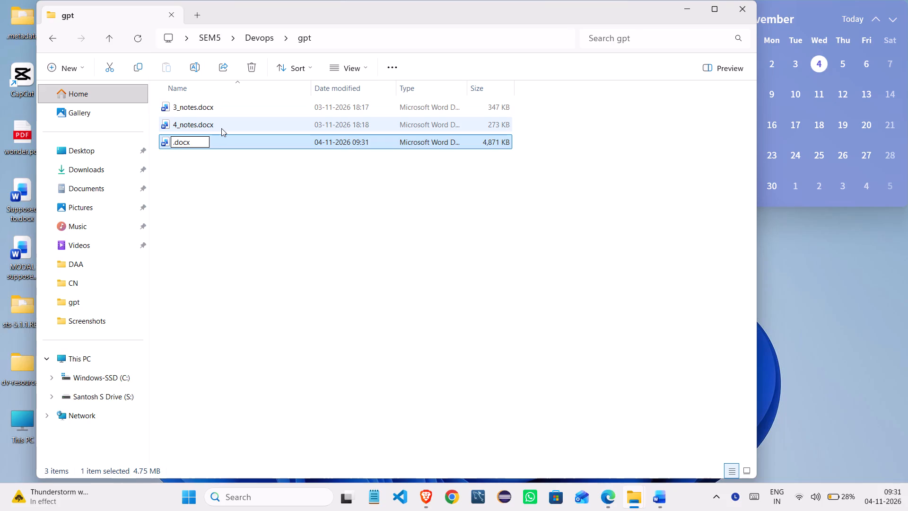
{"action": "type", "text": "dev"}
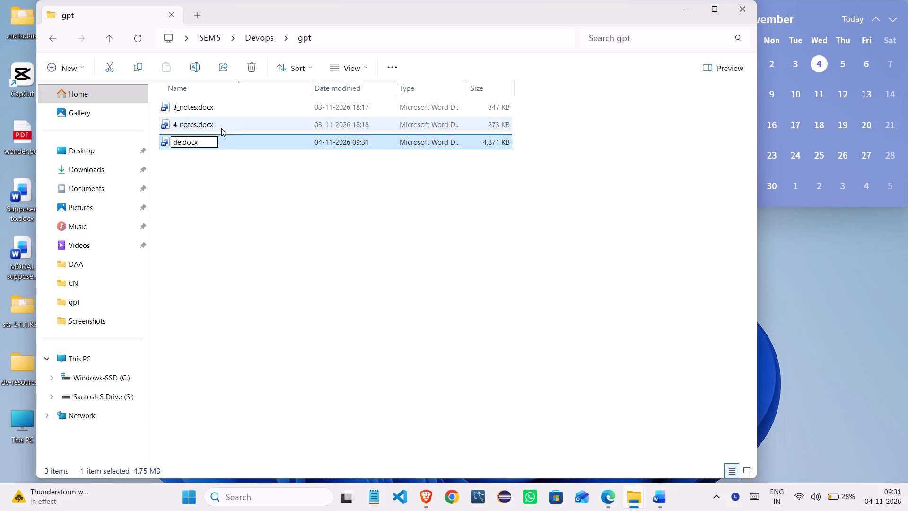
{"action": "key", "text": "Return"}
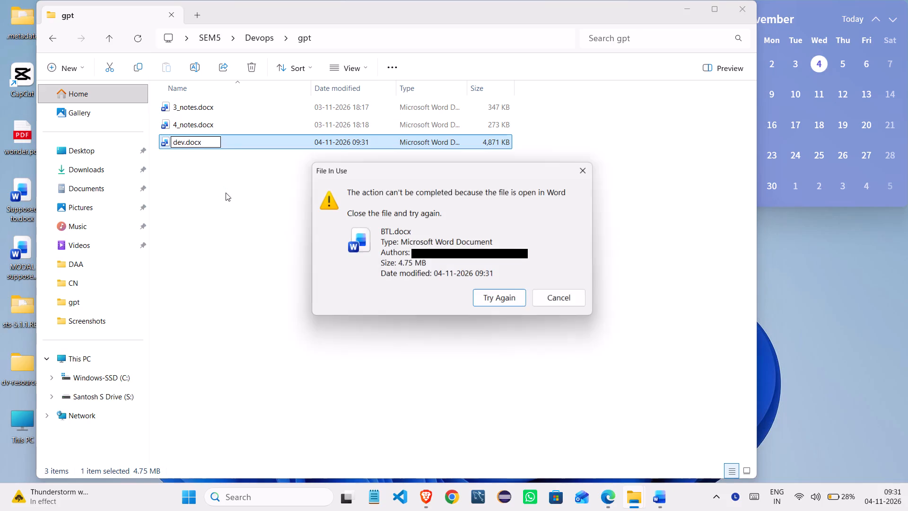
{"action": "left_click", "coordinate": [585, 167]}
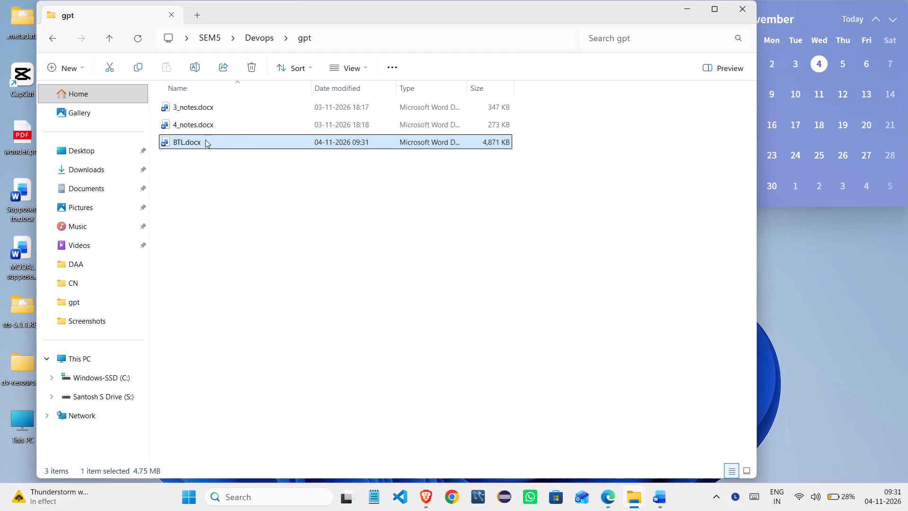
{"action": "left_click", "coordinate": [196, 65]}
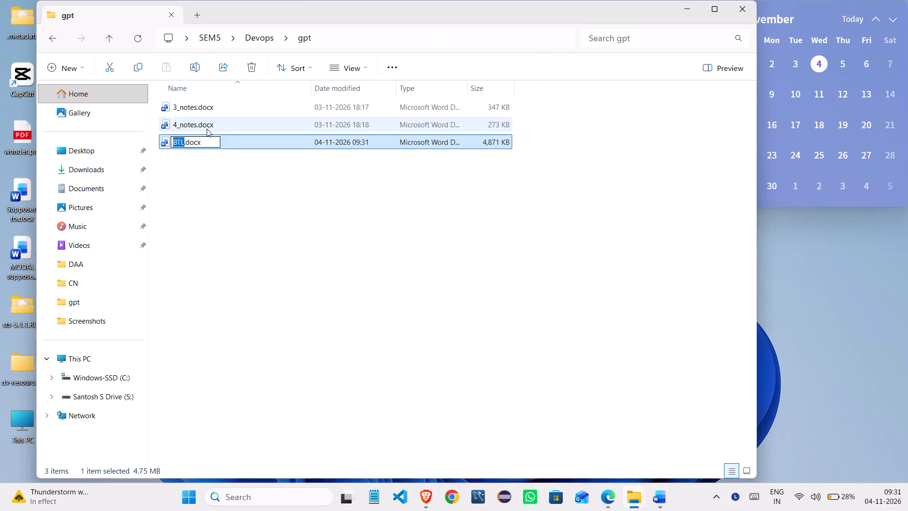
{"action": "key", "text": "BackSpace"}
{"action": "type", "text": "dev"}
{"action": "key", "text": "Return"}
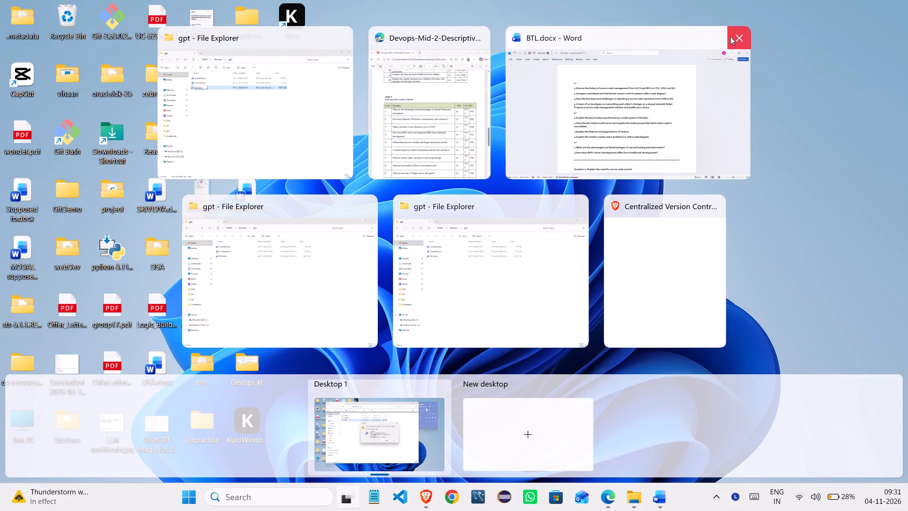
Close the BTL.docx document in Word and dismiss the pending rename message.
{"action": "left_click", "coordinate": [738, 38]}
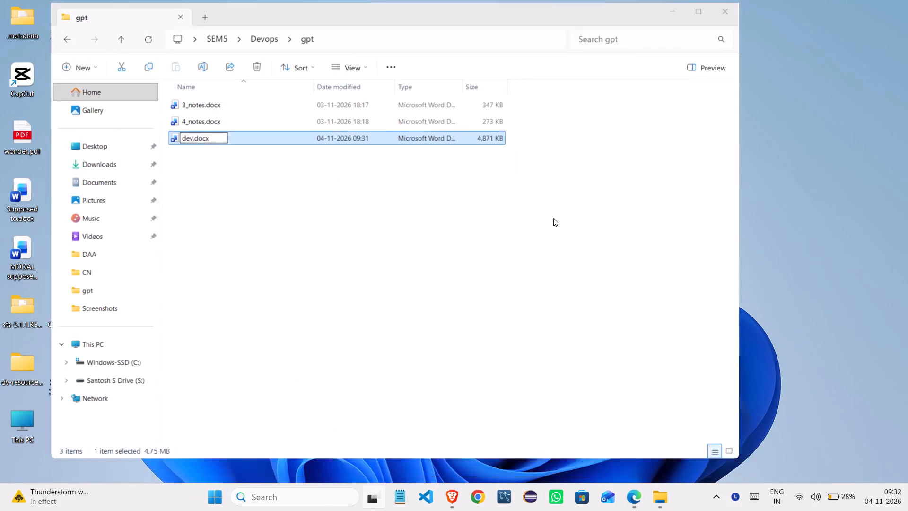
{"action": "left_click", "coordinate": [586, 171]}
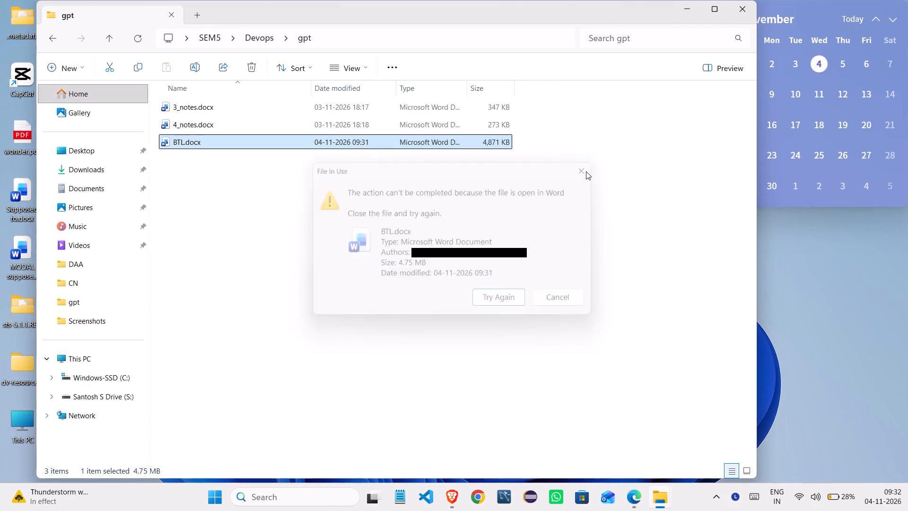
Rename BTL.docx in the gpt folder as dev B.docx.
{"action": "left_click", "coordinate": [202, 64]}
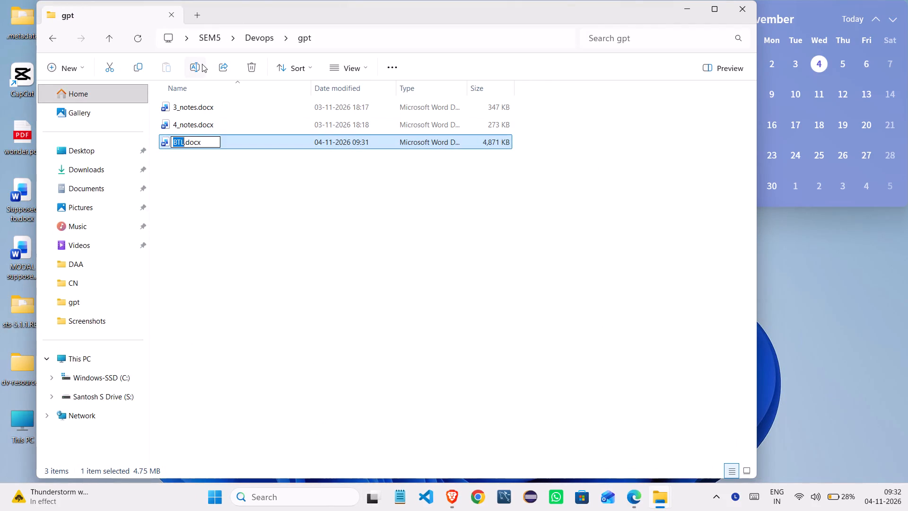
{"action": "key", "text": "BackSpace"}
{"action": "type", "text": "dev"}
{"action": "key", "text": "space"}
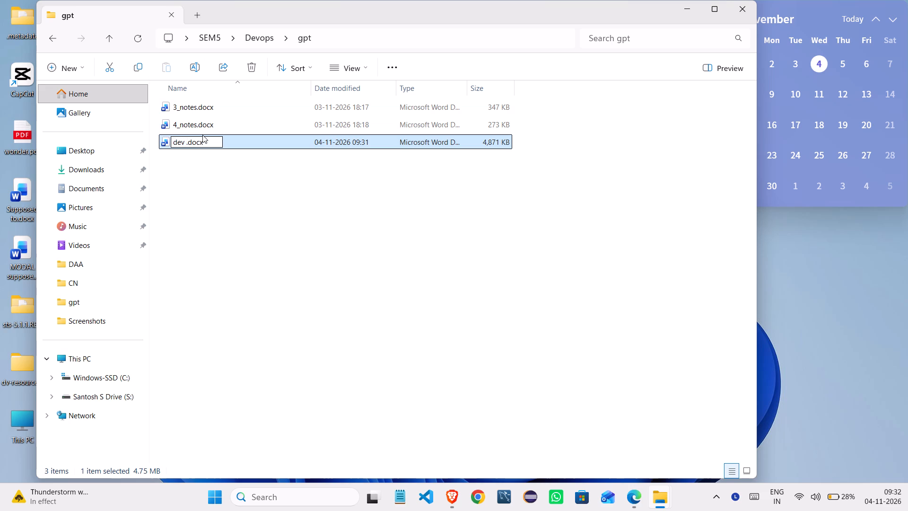
{"action": "key", "text": "shift+b"}
{"action": "key", "text": "Return"}
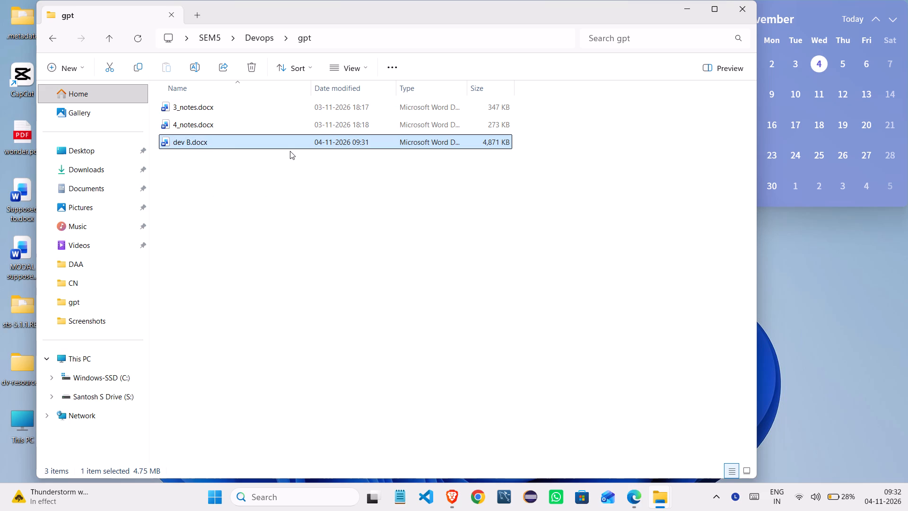
Copy the dev B.docx file to the clipboard.
{"action": "left_click", "coordinate": [140, 69]}
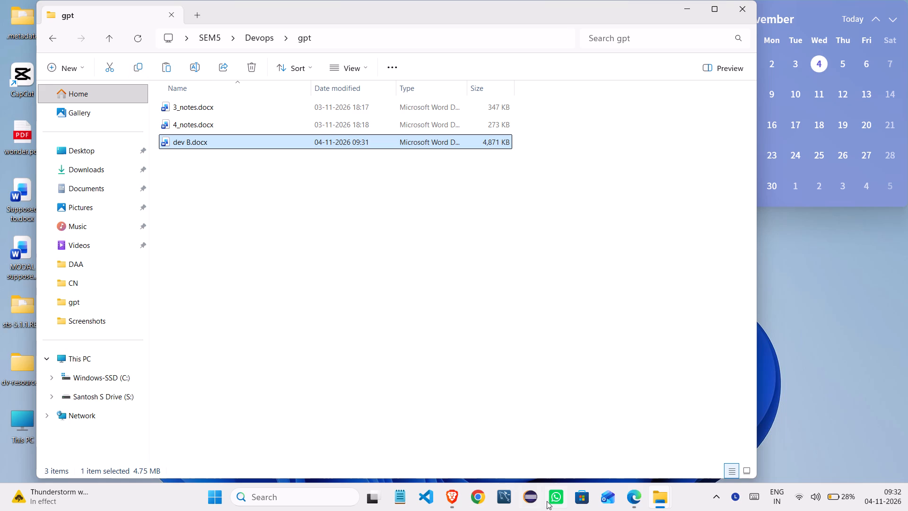
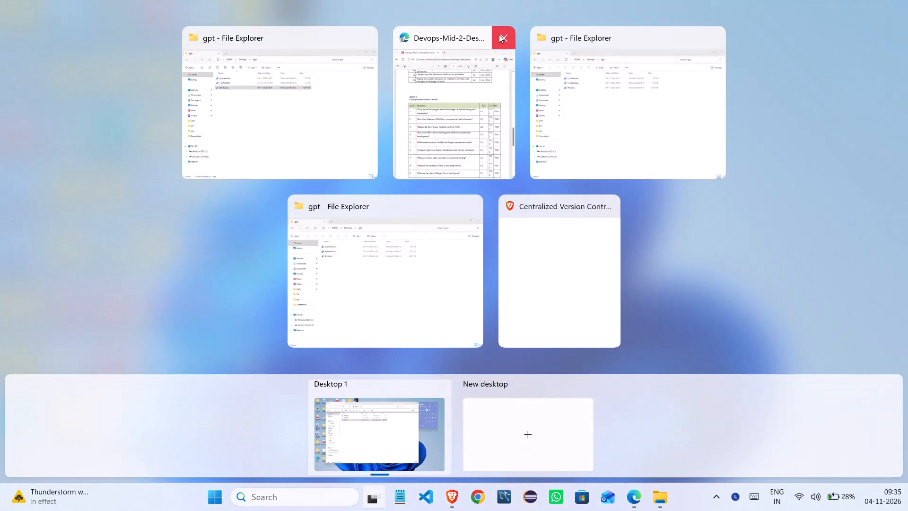
Close the DevOps Mid-2 PDF, the two extra gpt folder windows and the version control browser window.
{"action": "left_click", "coordinate": [499, 35]}
{"action": "left_click", "coordinate": [654, 35]}
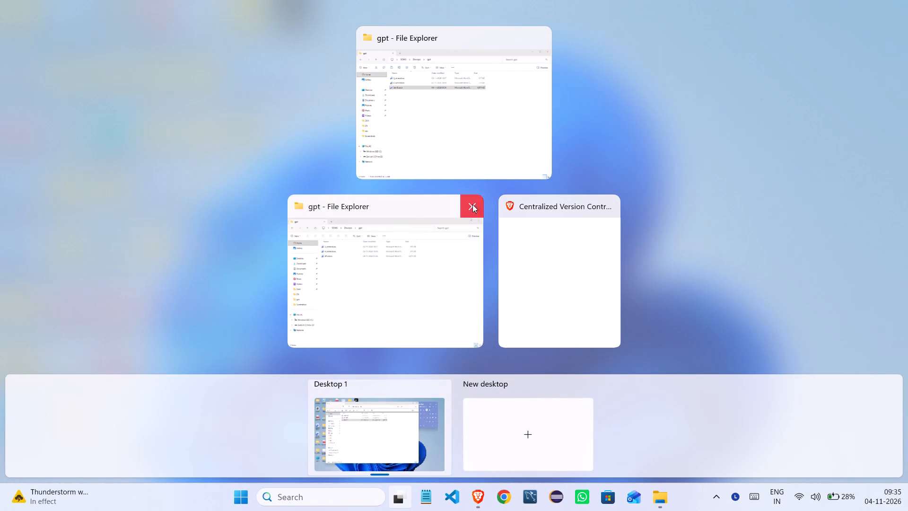
{"action": "left_click", "coordinate": [472, 204]}
{"action": "left_click", "coordinate": [494, 208]}
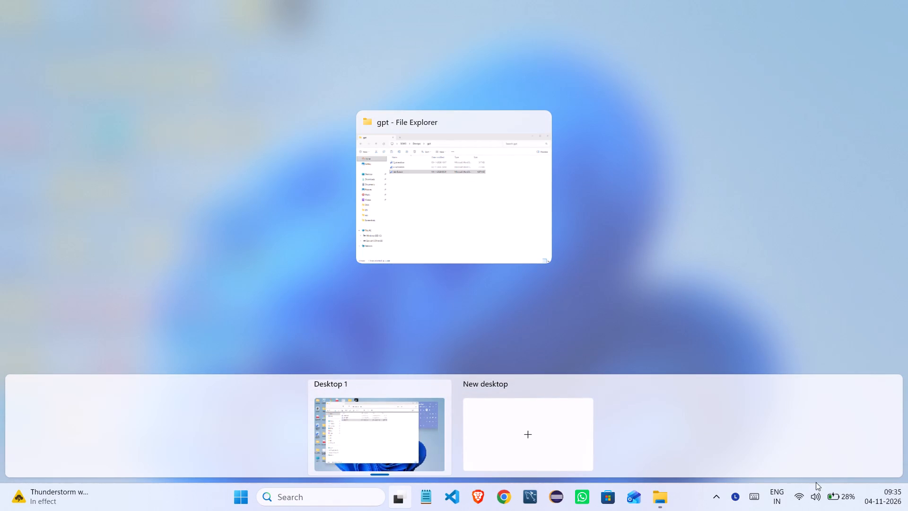
Turn off the Wi-Fi connection.
{"action": "left_click", "coordinate": [816, 501]}
{"action": "left_click", "coordinate": [719, 275]}
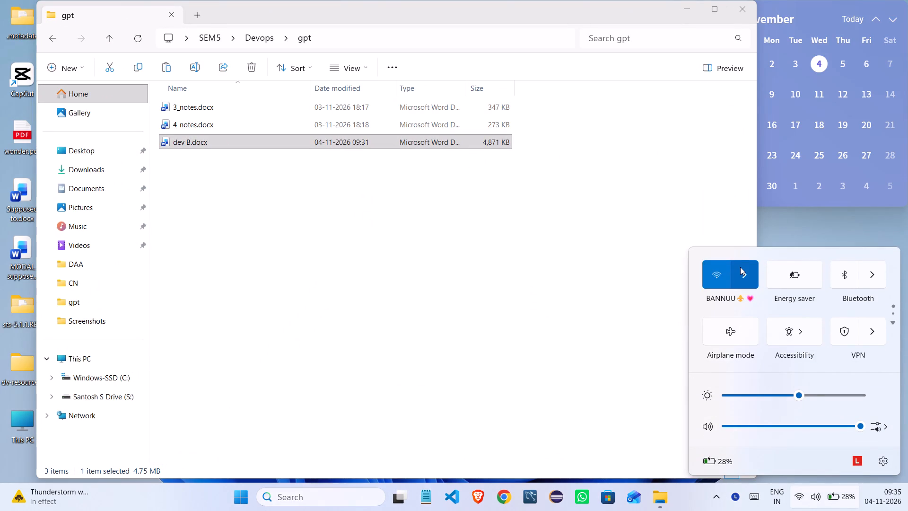
{"action": "left_click", "coordinate": [496, 215]}
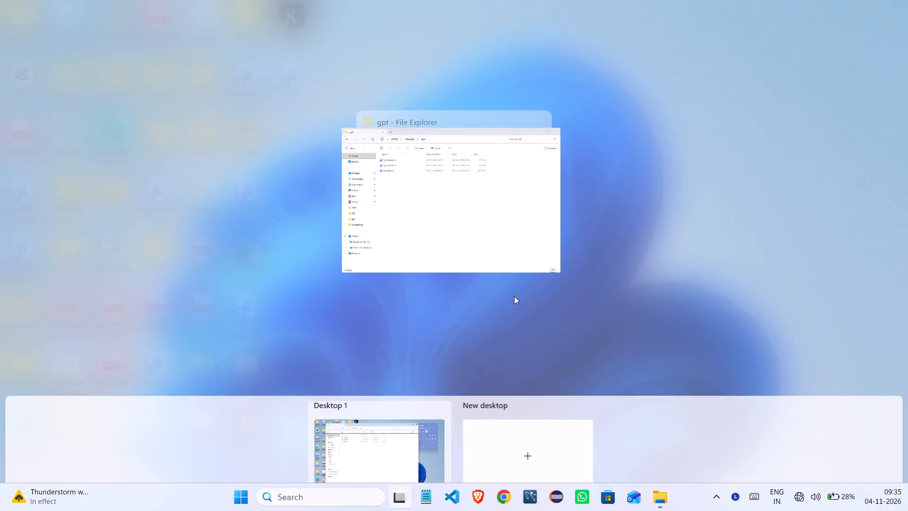
Refresh the desktop.
{"action": "right_click_drag", "start_coordinate": [457, 134], "coordinate": [453, 134]}
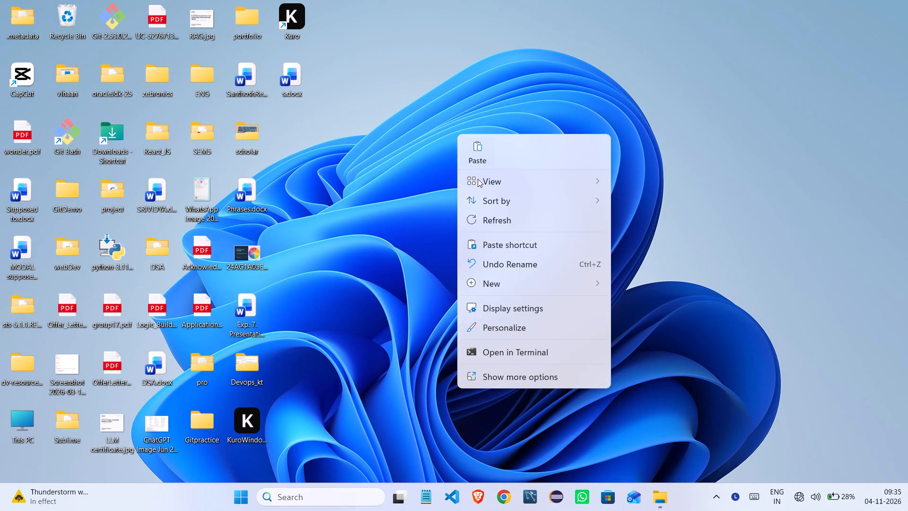
{"action": "left_click", "coordinate": [479, 217]}
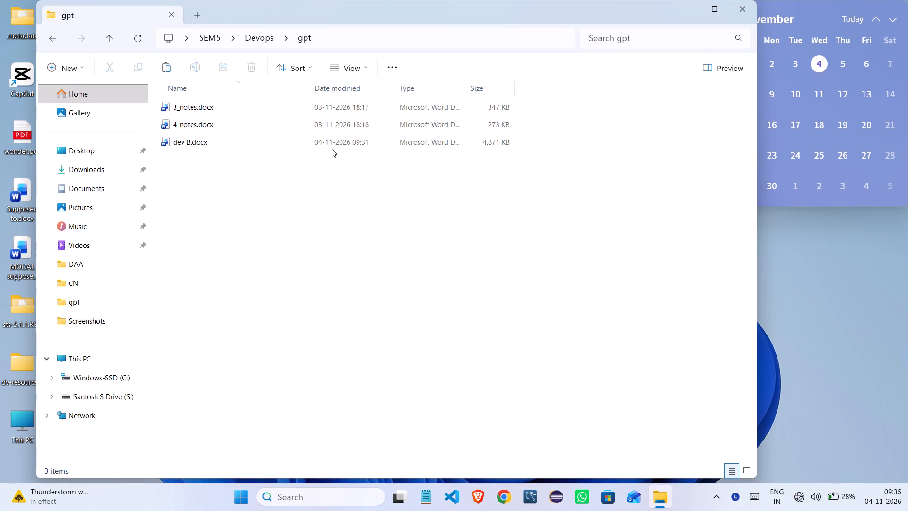
Open dev B.docx from the gpt folder and maximise its window.
{"action": "double_click", "coordinate": [327, 137]}
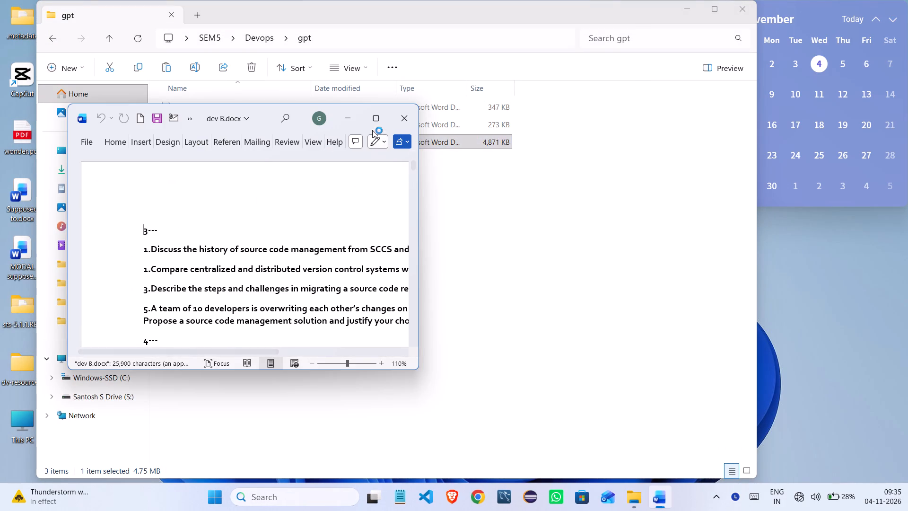
{"action": "left_click", "coordinate": [378, 109]}
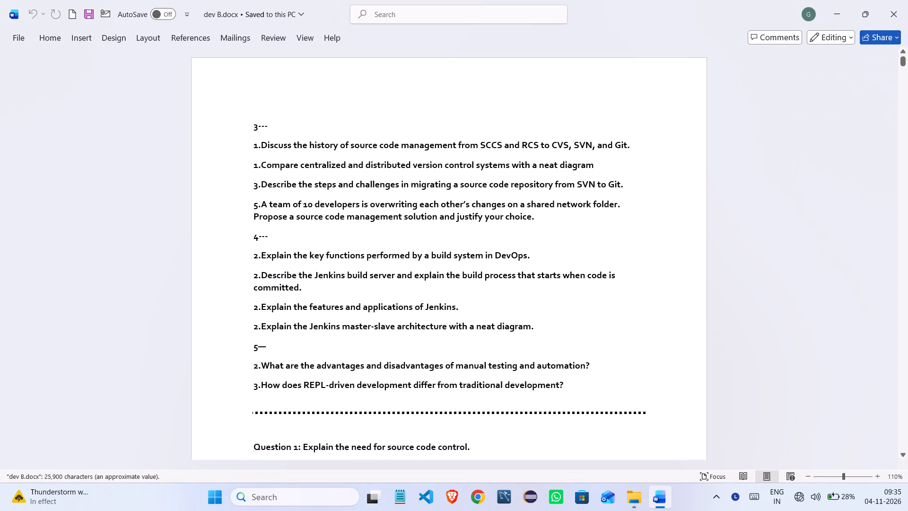
Review the question list at the start of dev B.docx and the answers to Questions 1 to 5.
{"action": "scroll", "coordinate": [347, 240], "scroll_direction": "down", "scroll_amount": 2}
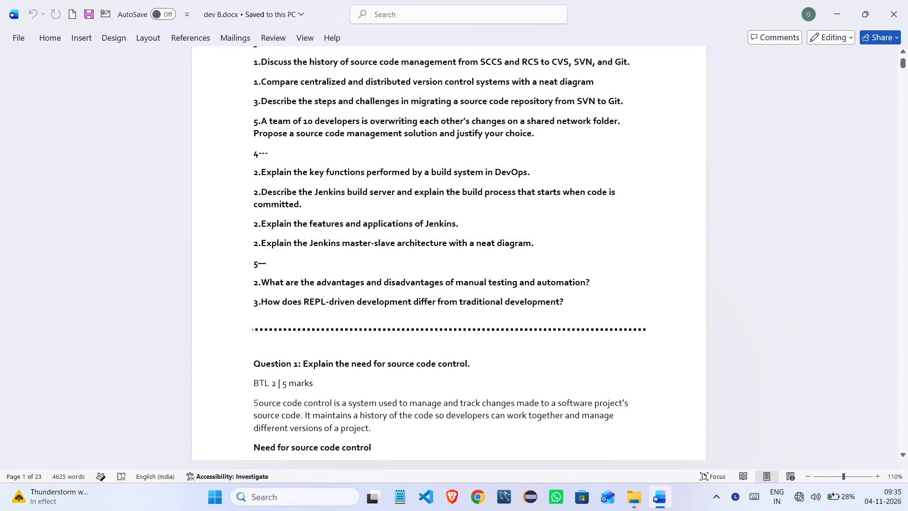
{"action": "scroll", "coordinate": [335, 145], "scroll_direction": "down", "scroll_amount": 2}
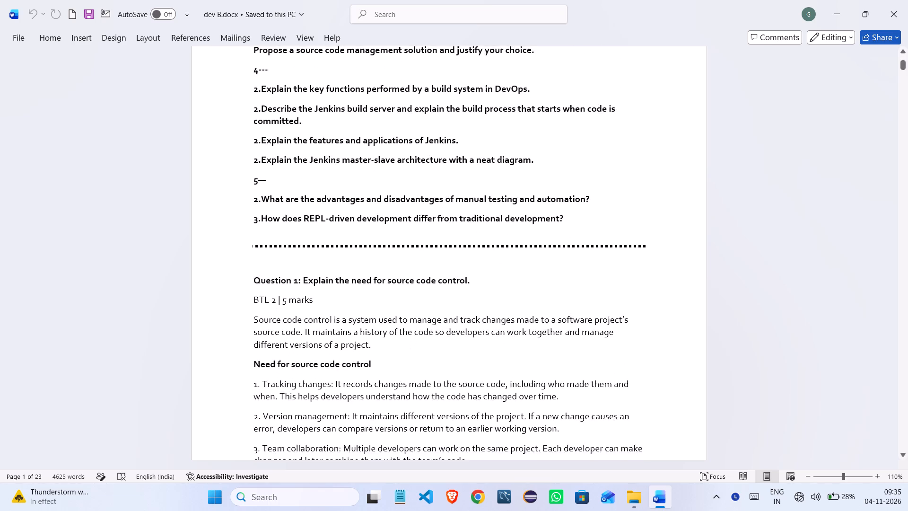
{"action": "scroll", "coordinate": [335, 145], "scroll_direction": "down", "scroll_amount": 3}
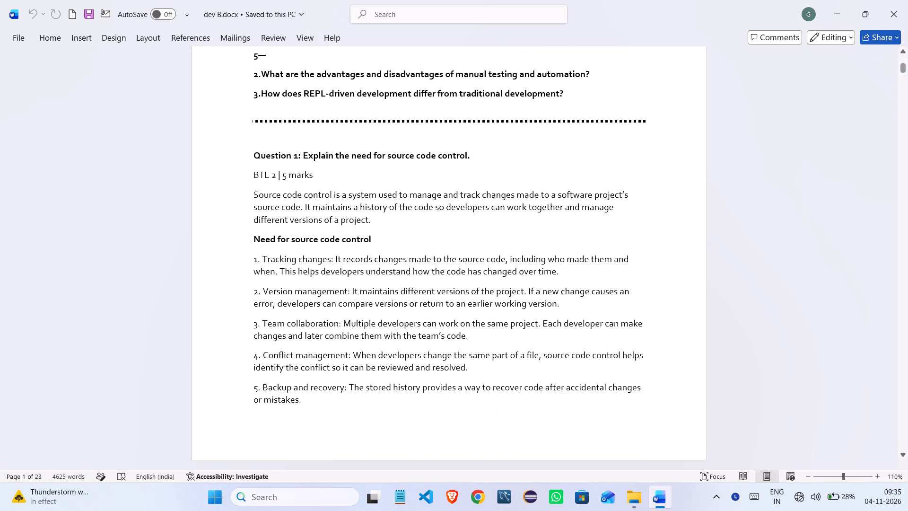
{"action": "scroll", "coordinate": [372, 189], "scroll_direction": "up", "scroll_amount": 6}
{"action": "scroll", "coordinate": [377, 204], "scroll_direction": "down", "scroll_amount": 9}
{"action": "scroll", "coordinate": [375, 202], "scroll_direction": "up", "scroll_amount": 1}
{"action": "scroll", "coordinate": [375, 202], "scroll_direction": "down", "scroll_amount": 3}
{"action": "scroll", "coordinate": [375, 200], "scroll_direction": "up", "scroll_amount": 1}
{"action": "scroll", "coordinate": [375, 197], "scroll_direction": "down", "scroll_amount": 5}
{"action": "scroll", "coordinate": [375, 197], "scroll_direction": "up", "scroll_amount": 1}
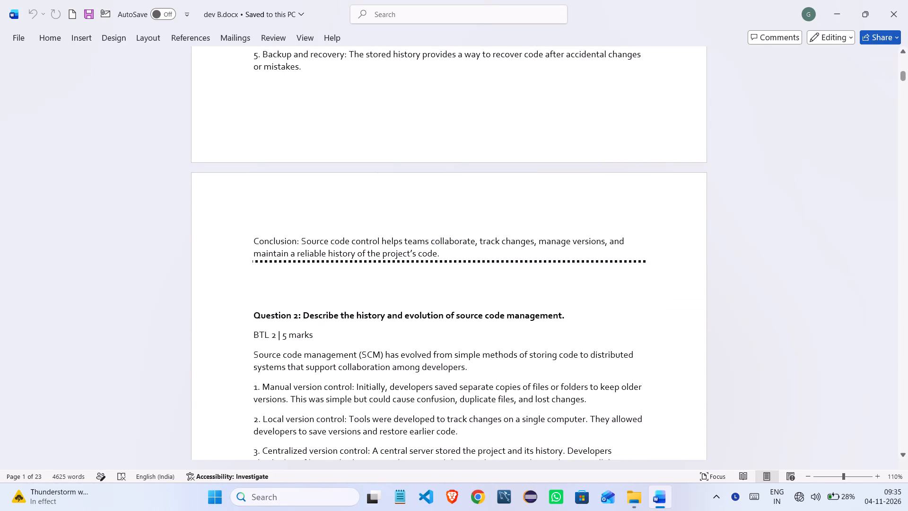
{"action": "scroll", "coordinate": [377, 199], "scroll_direction": "up", "scroll_amount": 1}
{"action": "scroll", "coordinate": [398, 210], "scroll_direction": "down", "scroll_amount": 4}
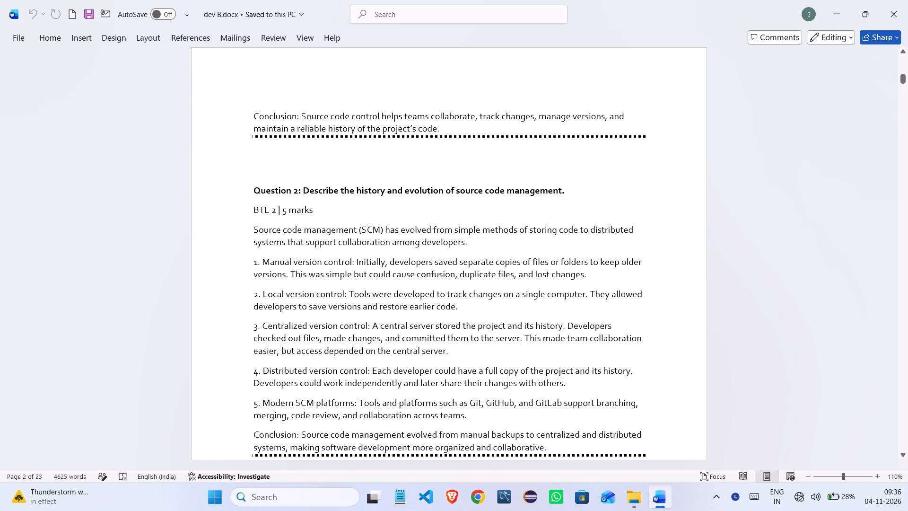
{"action": "scroll", "coordinate": [430, 228], "scroll_direction": "down", "scroll_amount": 15}
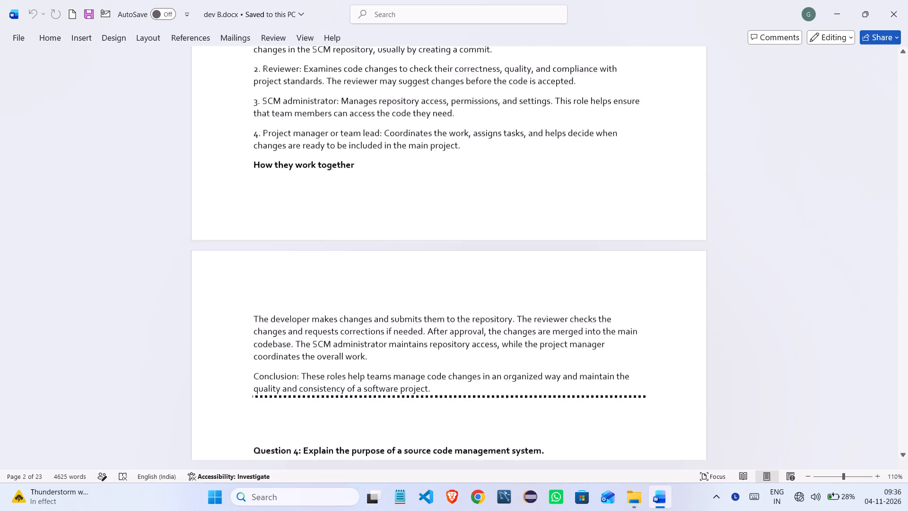
{"action": "scroll", "coordinate": [425, 231], "scroll_direction": "down", "scroll_amount": 18}
{"action": "scroll", "coordinate": [415, 225], "scroll_direction": "down", "scroll_amount": 4}
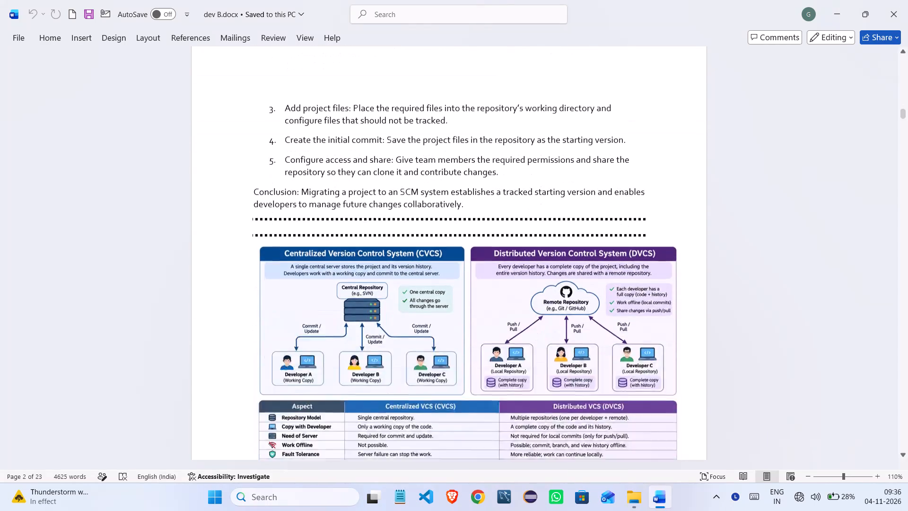
{"action": "scroll", "coordinate": [415, 225], "scroll_direction": "up", "scroll_amount": 14}
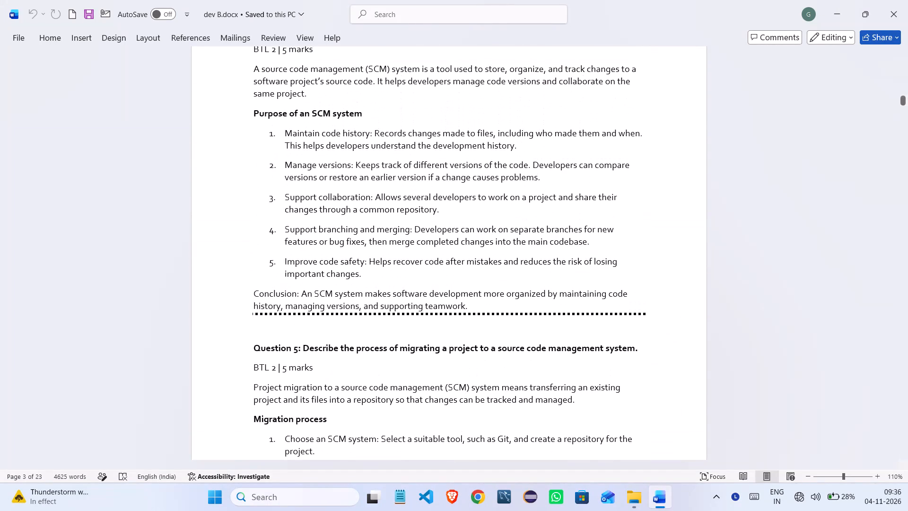
{"action": "scroll", "coordinate": [415, 225], "scroll_direction": "up", "scroll_amount": 6}
{"action": "scroll", "coordinate": [415, 225], "scroll_direction": "down", "scroll_amount": 6}
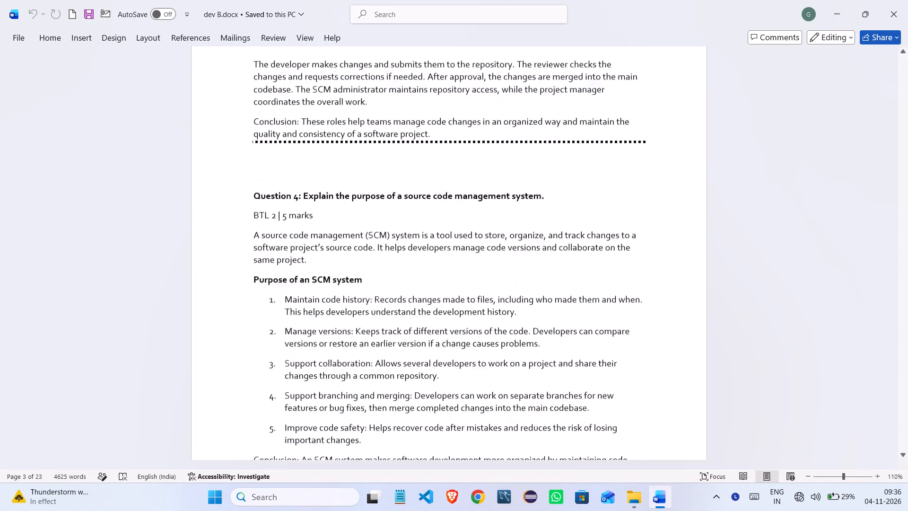
Review the dev B.docx answers on SVN-to-Git migration, shared authentication, hosted Git servers, pull requests and source code management history.
{"action": "scroll", "coordinate": [414, 223], "scroll_direction": "down", "scroll_amount": 18}
{"action": "scroll", "coordinate": [404, 214], "scroll_direction": "down", "scroll_amount": 5}
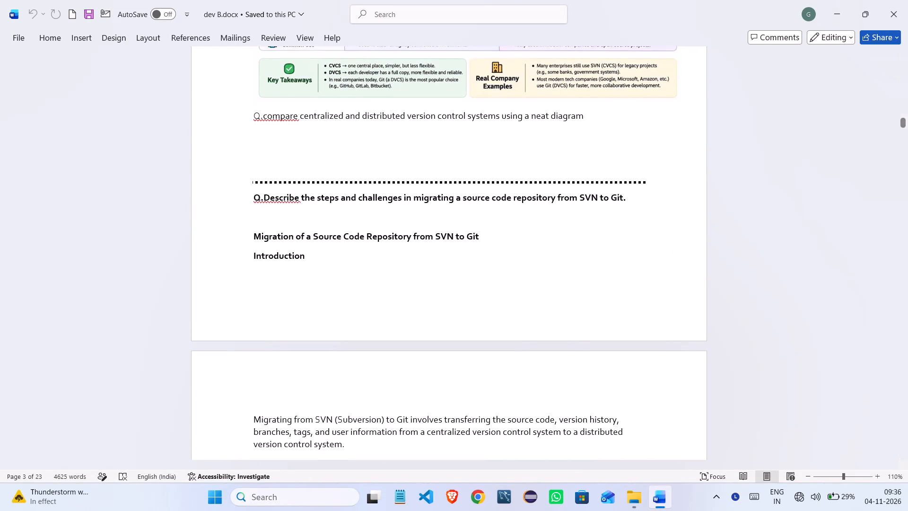
{"action": "scroll", "coordinate": [404, 214], "scroll_direction": "down", "scroll_amount": 1}
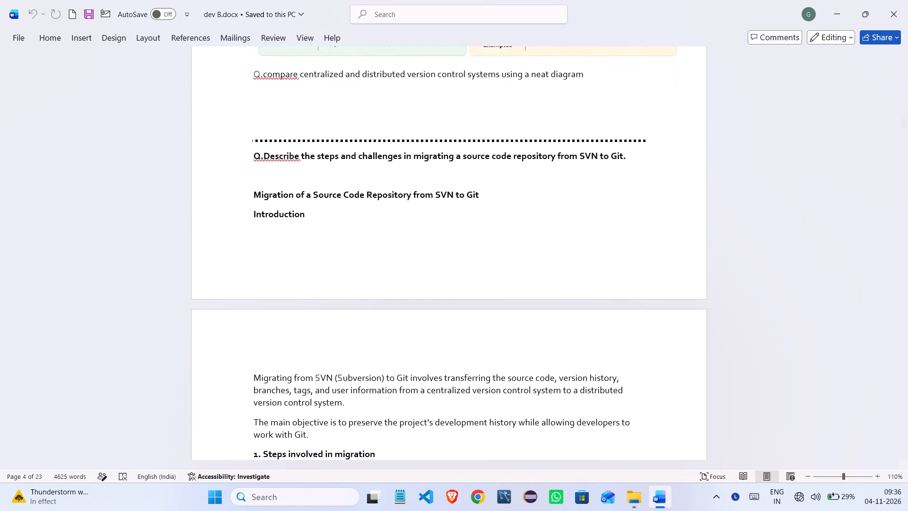
{"action": "scroll", "coordinate": [404, 214], "scroll_direction": "down", "scroll_amount": 18}
{"action": "scroll", "coordinate": [404, 214], "scroll_direction": "down", "scroll_amount": 5}
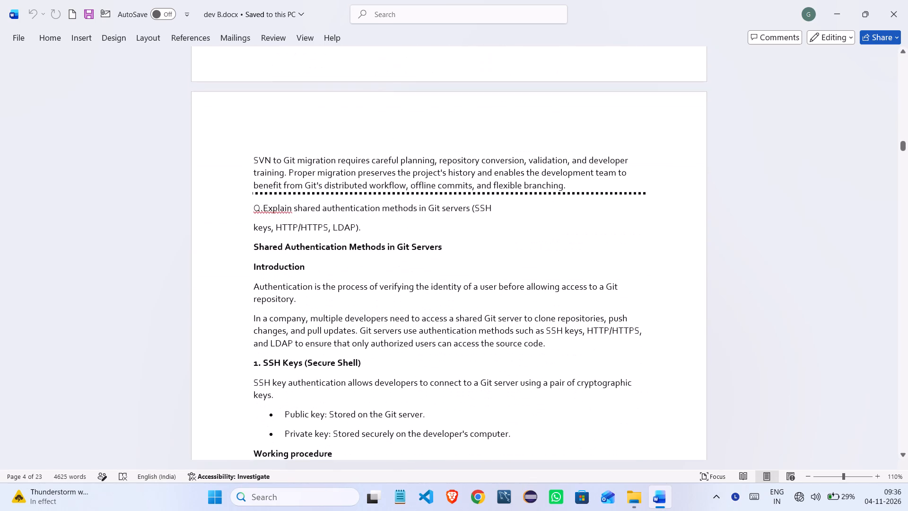
{"action": "scroll", "coordinate": [404, 214], "scroll_direction": "down", "scroll_amount": 13}
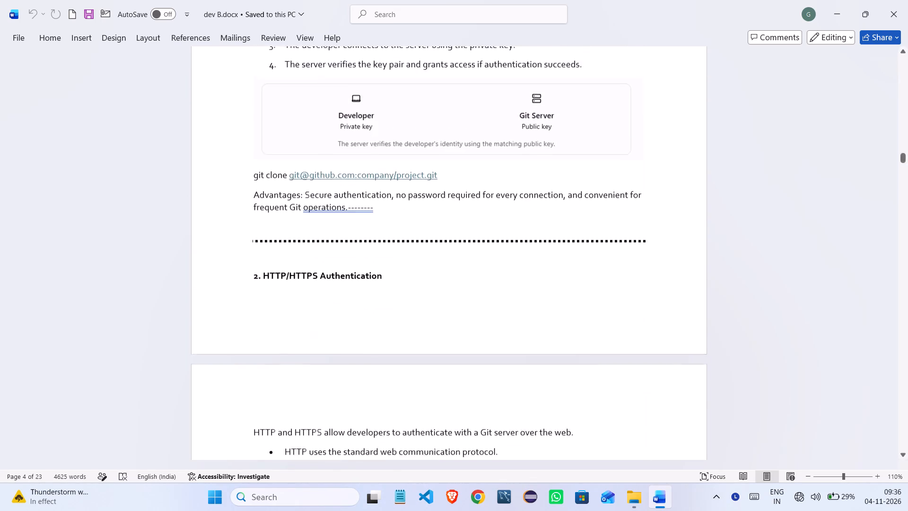
{"action": "scroll", "coordinate": [404, 214], "scroll_direction": "down", "scroll_amount": 6}
{"action": "scroll", "coordinate": [404, 214], "scroll_direction": "up", "scroll_amount": 1}
{"action": "scroll", "coordinate": [404, 214], "scroll_direction": "down", "scroll_amount": 10}
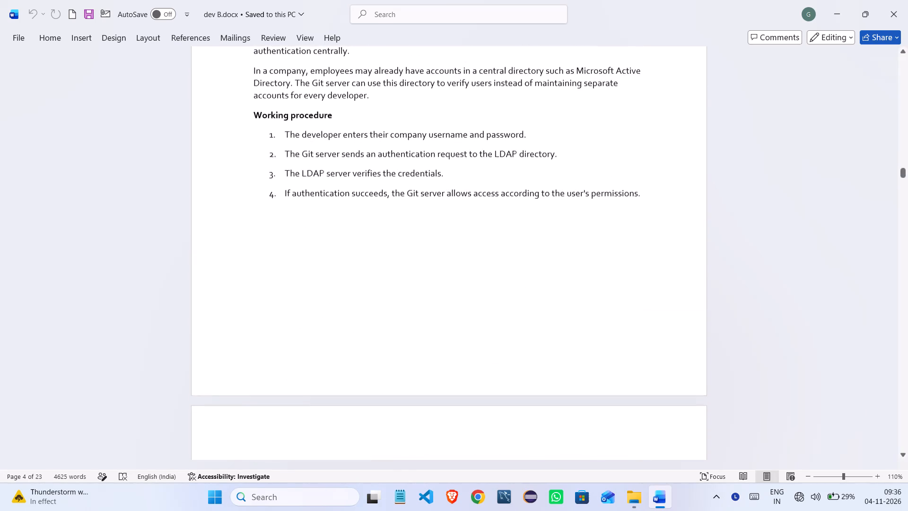
{"action": "scroll", "coordinate": [404, 214], "scroll_direction": "down", "scroll_amount": 13}
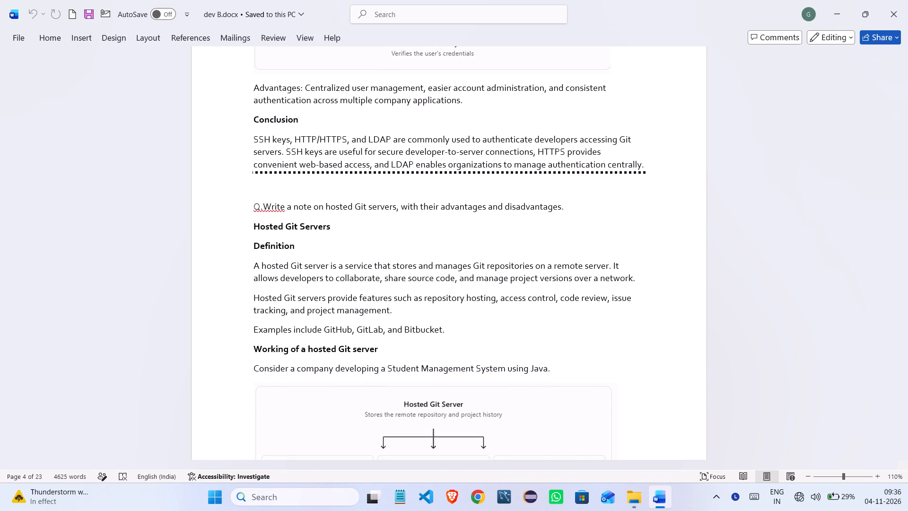
{"action": "scroll", "coordinate": [404, 214], "scroll_direction": "down", "scroll_amount": 11}
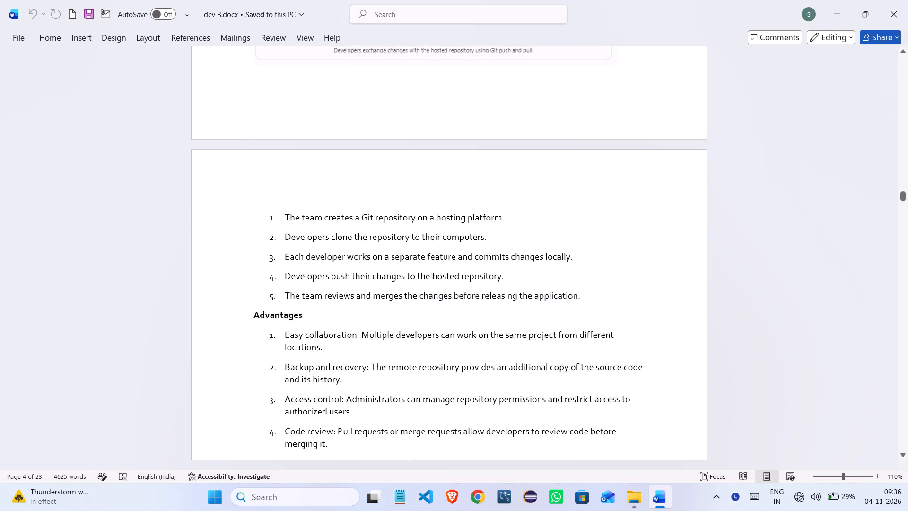
{"action": "scroll", "coordinate": [404, 214], "scroll_direction": "down", "scroll_amount": 17}
{"action": "scroll", "coordinate": [404, 214], "scroll_direction": "down", "scroll_amount": 4}
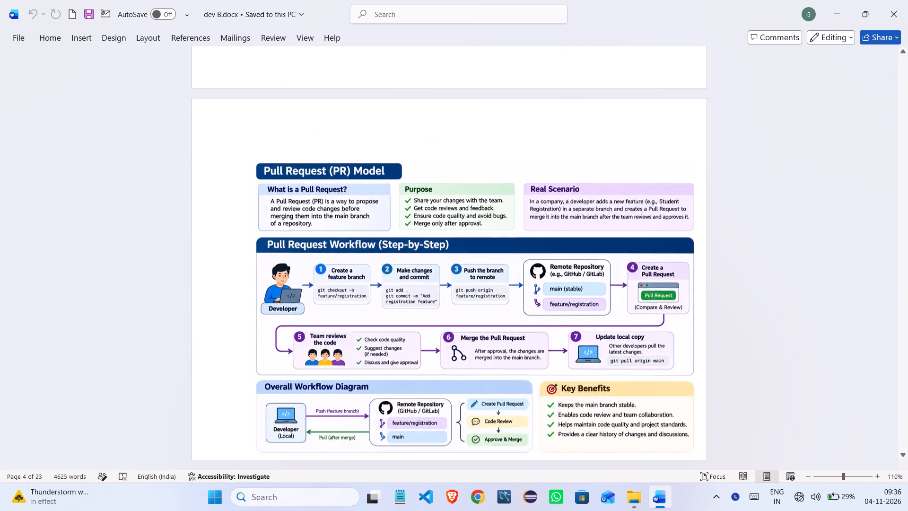
{"action": "scroll", "coordinate": [404, 214], "scroll_direction": "down", "scroll_amount": 13}
{"action": "scroll", "coordinate": [404, 214], "scroll_direction": "up", "scroll_amount": 5}
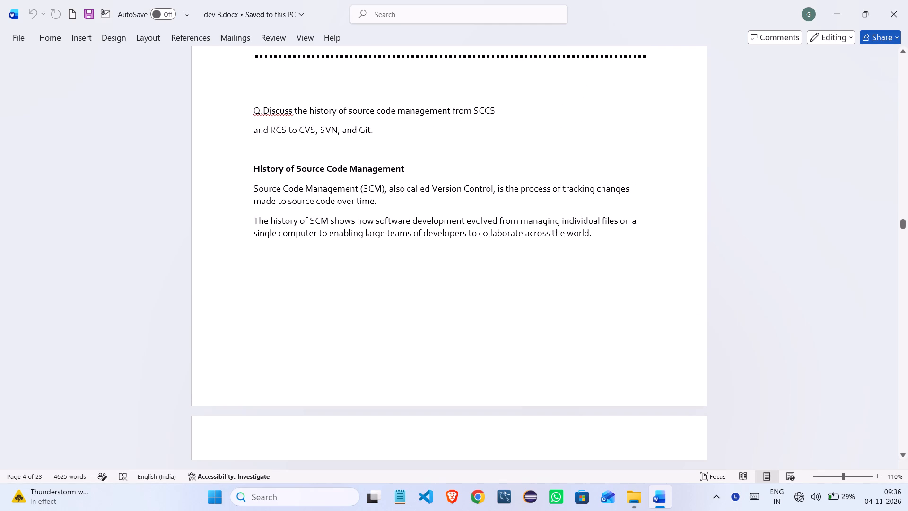
{"action": "scroll", "coordinate": [897, 436], "scroll_direction": "up", "scroll_amount": 3}
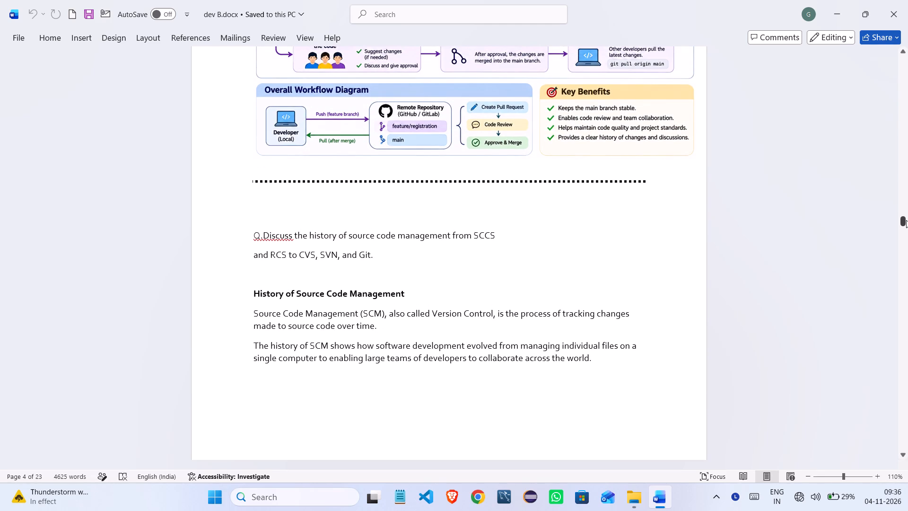
Copy the whole question list at the start of dev B.docx, from the 3--- heading through the REPL-driven development question.
{"action": "left_click_drag", "start_coordinate": [906, 220], "coordinate": [906, 198]}
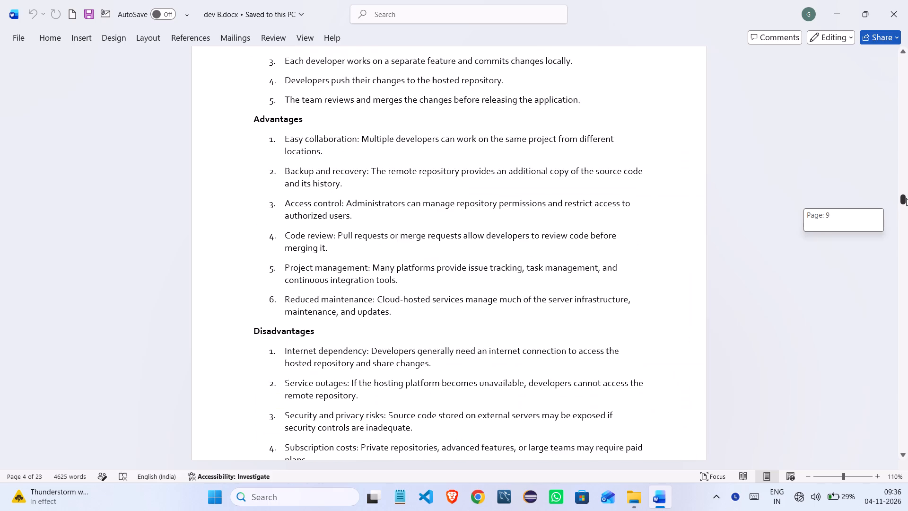
{"action": "left_click_drag", "start_coordinate": [906, 198], "coordinate": [907, 24]}
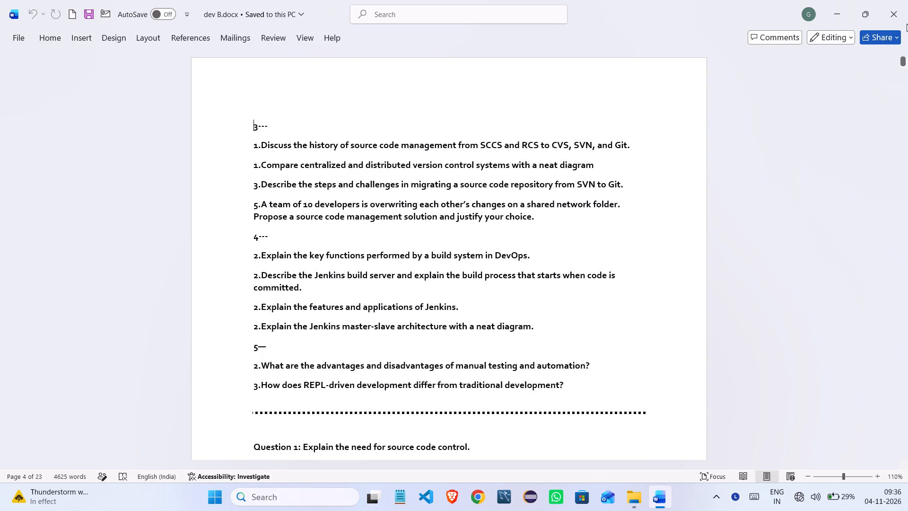
{"action": "left_click_drag", "start_coordinate": [254, 126], "coordinate": [256, 146]}
{"action": "left_click_drag", "start_coordinate": [256, 146], "coordinate": [557, 381]}
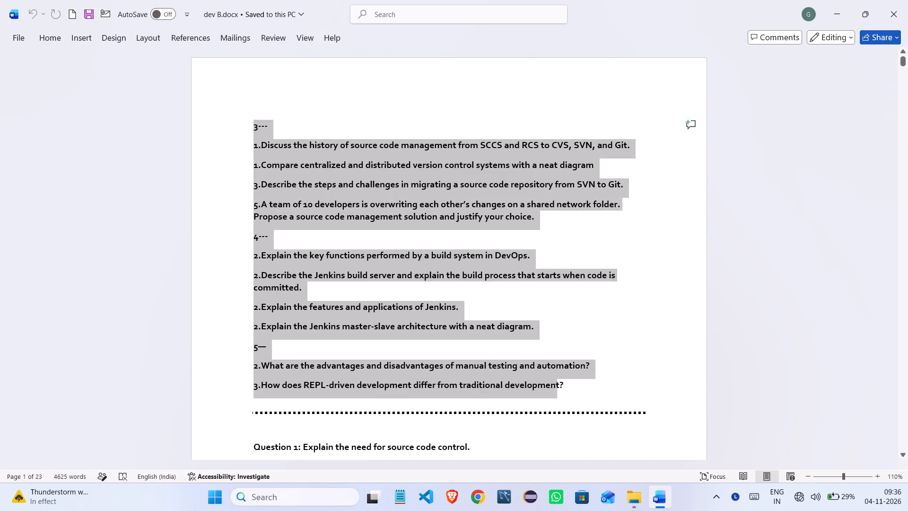
{"action": "left_click_drag", "start_coordinate": [557, 381], "coordinate": [564, 381]}
{"action": "key", "text": "ctrl+c"}
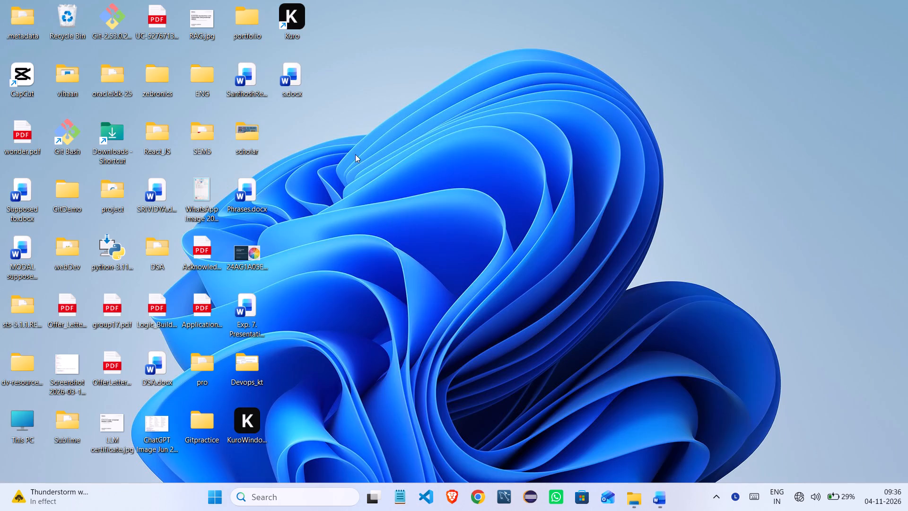
Open the s.docx document from the desktop.
{"action": "right_click", "coordinate": [354, 110]}
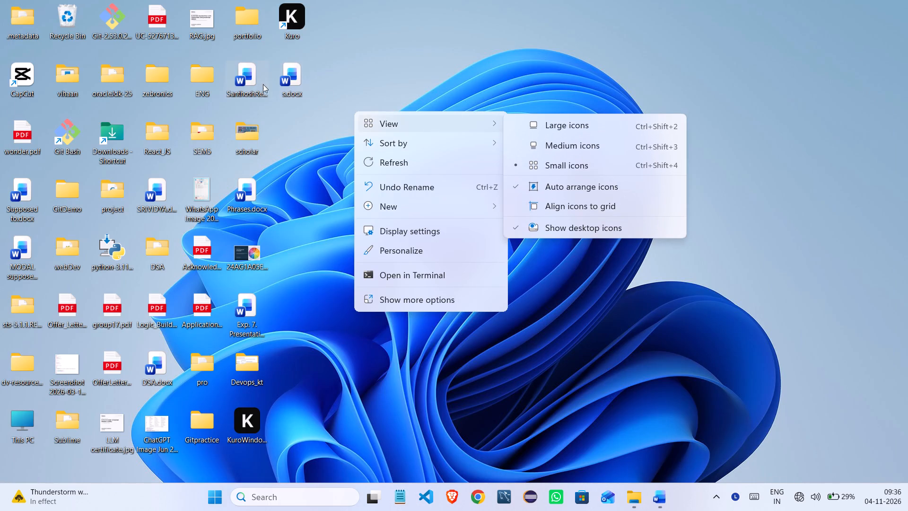
{"action": "left_click", "coordinate": [391, 67]}
{"action": "double_click", "coordinate": [301, 78]}
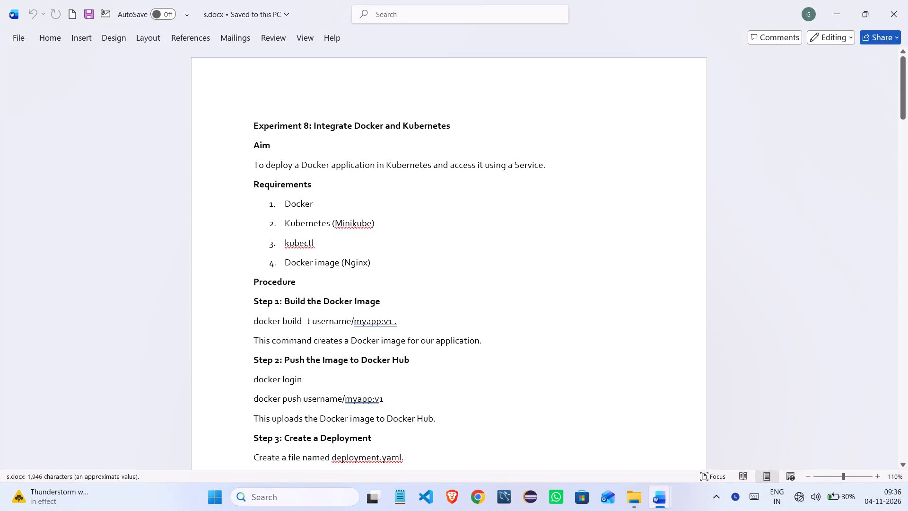
Paste the copied question list onto the empty page at the end of s.docx.
{"action": "scroll", "coordinate": [372, 241], "scroll_direction": "down", "scroll_amount": 5}
{"action": "left_click_drag", "start_coordinate": [900, 98], "coordinate": [901, 120]}
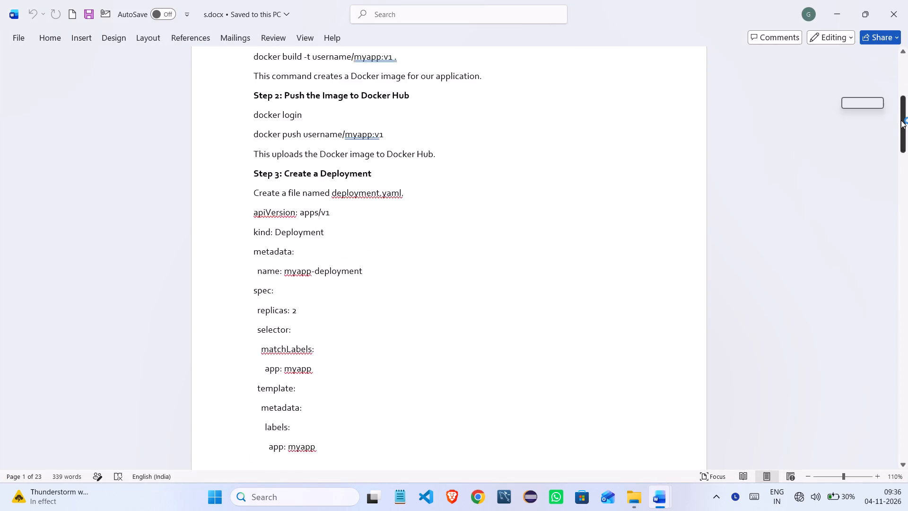
{"action": "left_click_drag", "start_coordinate": [901, 120], "coordinate": [879, 497]}
{"action": "left_click", "coordinate": [366, 150]}
{"action": "left_click", "coordinate": [259, 94]}
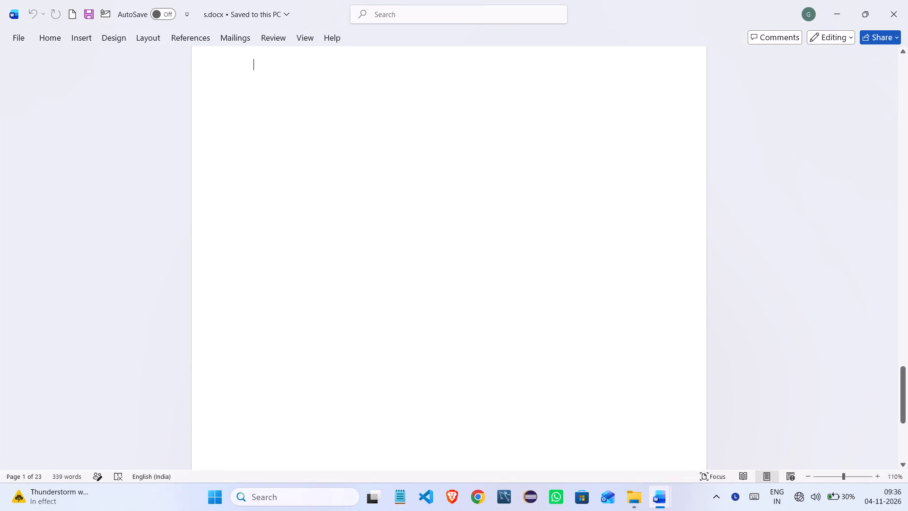
{"action": "key", "text": "ctrl+v"}
Arrange s.docx and dev B.docx side by side, giving dev B.docx the wider share and keeping the pasted list in view.
{"action": "key", "text": "super+Left"}
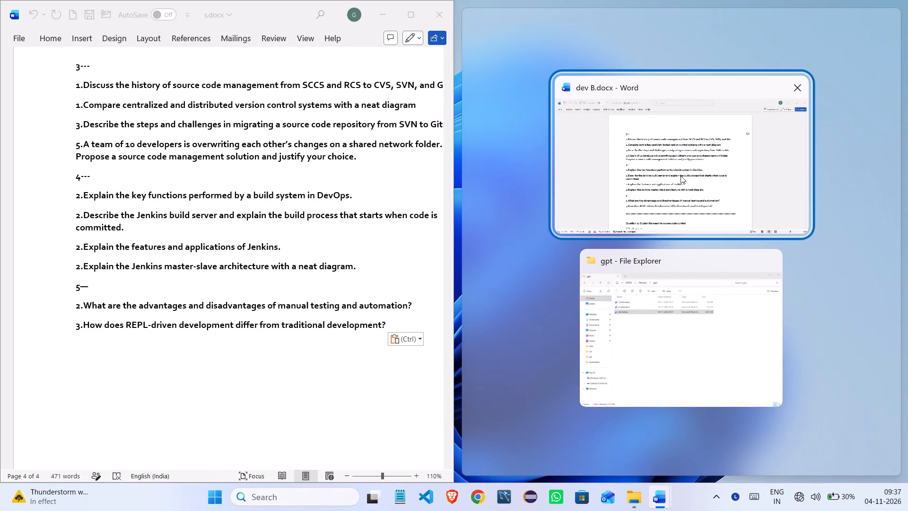
{"action": "left_click", "coordinate": [681, 171]}
{"action": "left_click_drag", "start_coordinate": [452, 88], "coordinate": [402, 88]}
{"action": "scroll", "coordinate": [312, 263], "scroll_direction": "down", "scroll_amount": 1, "text": "ctrl"}
{"action": "scroll", "coordinate": [312, 263], "scroll_direction": "up", "scroll_amount": 5}
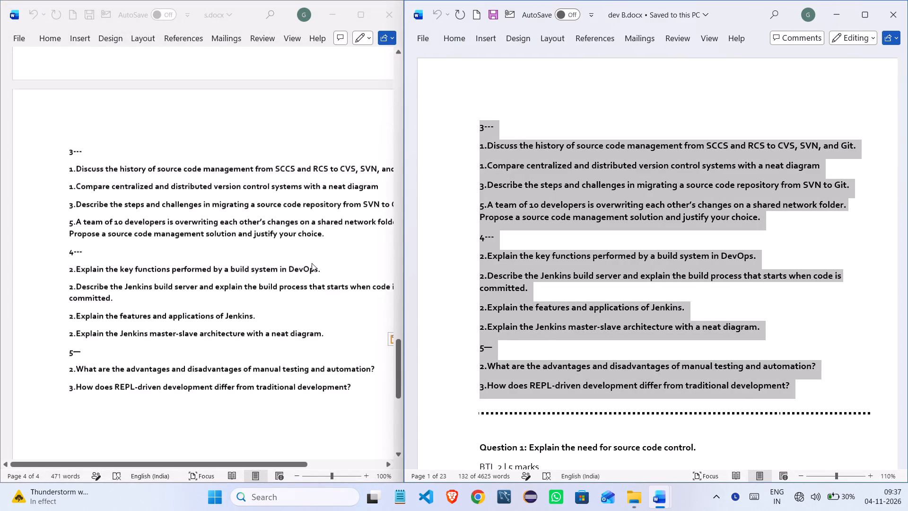
{"action": "scroll", "coordinate": [312, 263], "scroll_direction": "up", "scroll_amount": 1}
{"action": "scroll", "coordinate": [312, 263], "scroll_direction": "down", "scroll_amount": 1}
{"action": "scroll", "coordinate": [312, 263], "scroll_direction": "up", "scroll_amount": 2}
{"action": "scroll", "coordinate": [312, 263], "scroll_direction": "down", "scroll_amount": 3}
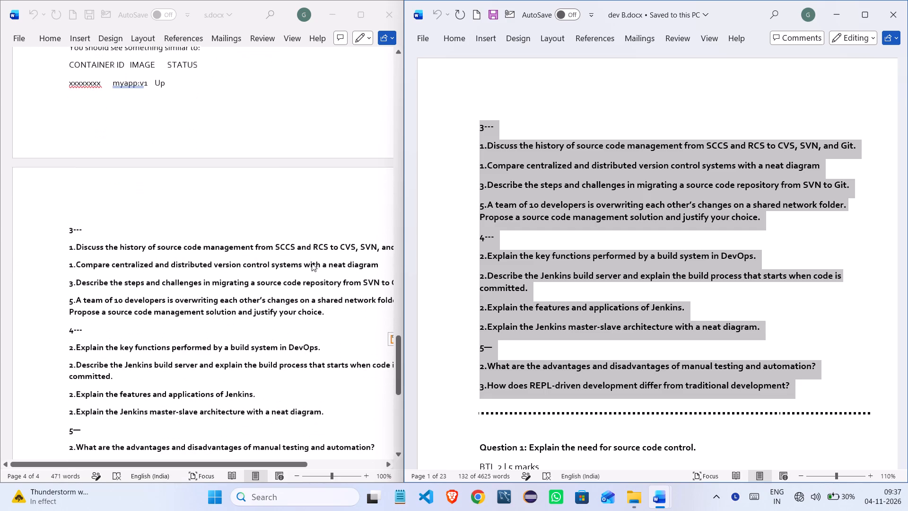
Zoom s.docx out to 80% so the pasted question list fits its narrower window.
{"action": "left_click", "coordinate": [768, 292]}
{"action": "scroll", "coordinate": [727, 279], "scroll_direction": "down", "scroll_amount": 6}
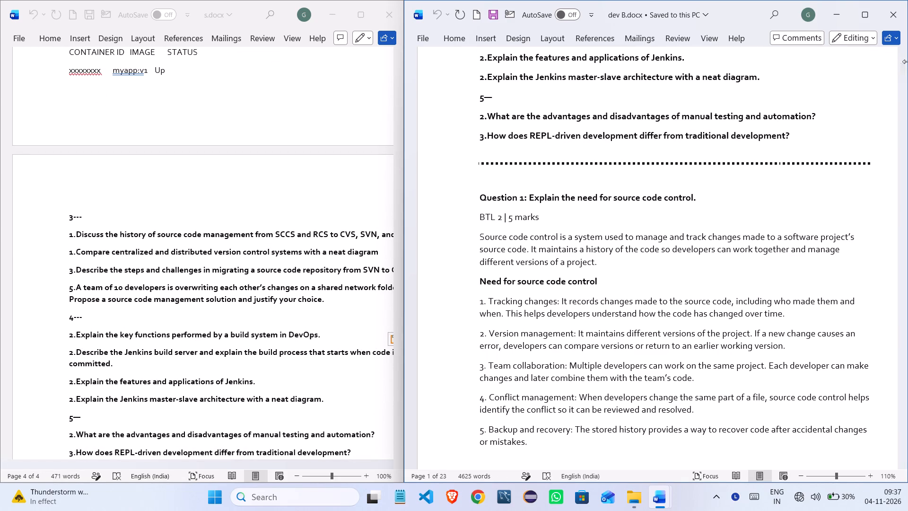
{"action": "left_click_drag", "start_coordinate": [906, 71], "coordinate": [899, 129]}
{"action": "scroll", "coordinate": [308, 239], "scroll_direction": "down", "scroll_amount": 1, "text": "ctrl"}
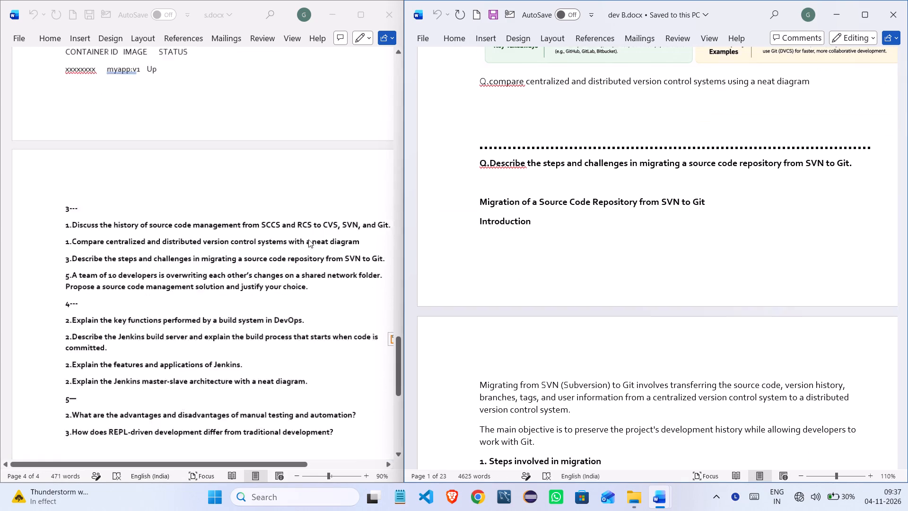
{"action": "scroll", "coordinate": [308, 239], "scroll_direction": "down", "scroll_amount": 1, "text": "ctrl"}
Look through the dev B.docx answers from SVN-to-Git migration through authentication and pull requests to the source code management history.
{"action": "scroll", "coordinate": [697, 181], "scroll_direction": "down", "scroll_amount": 2}
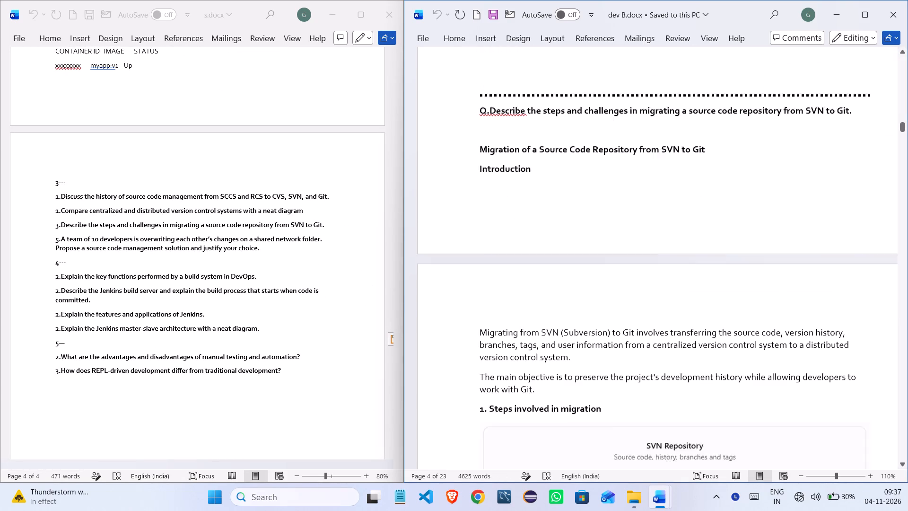
{"action": "scroll", "coordinate": [697, 181], "scroll_direction": "down", "scroll_amount": 1}
{"action": "left_click_drag", "start_coordinate": [901, 124], "coordinate": [898, 168]}
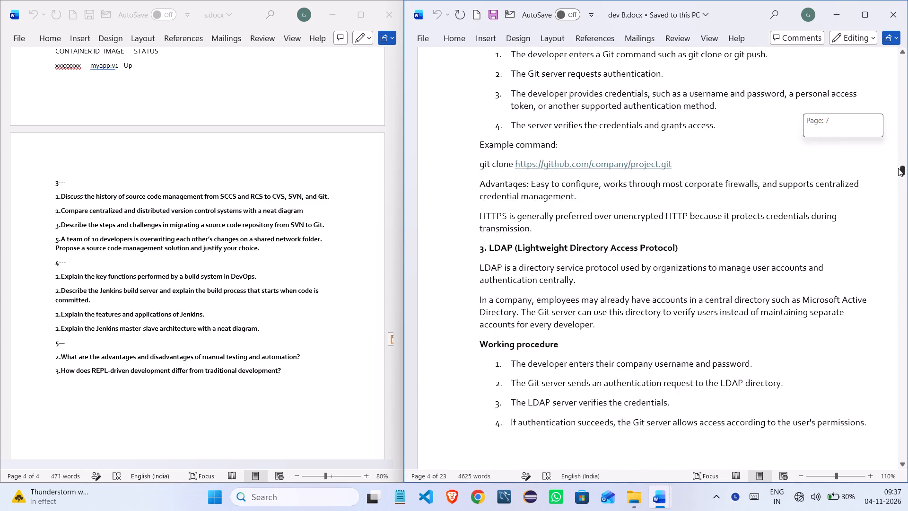
{"action": "left_click_drag", "start_coordinate": [898, 168], "coordinate": [897, 173]}
{"action": "scroll", "coordinate": [703, 220], "scroll_direction": "down", "scroll_amount": 3}
{"action": "scroll", "coordinate": [841, 186], "scroll_direction": "down", "scroll_amount": 2}
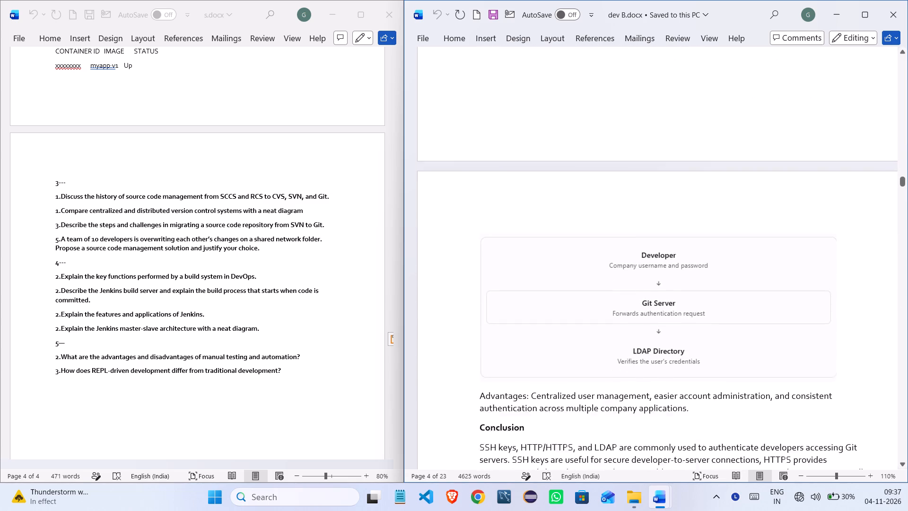
{"action": "scroll", "coordinate": [840, 187], "scroll_direction": "down", "scroll_amount": 1}
{"action": "scroll", "coordinate": [834, 191], "scroll_direction": "up", "scroll_amount": 5}
{"action": "left_click_drag", "start_coordinate": [902, 182], "coordinate": [898, 224]}
{"action": "scroll", "coordinate": [729, 223], "scroll_direction": "down", "scroll_amount": 3, "text": "ctrl"}
{"action": "scroll", "coordinate": [677, 314], "scroll_direction": "down", "scroll_amount": 2}
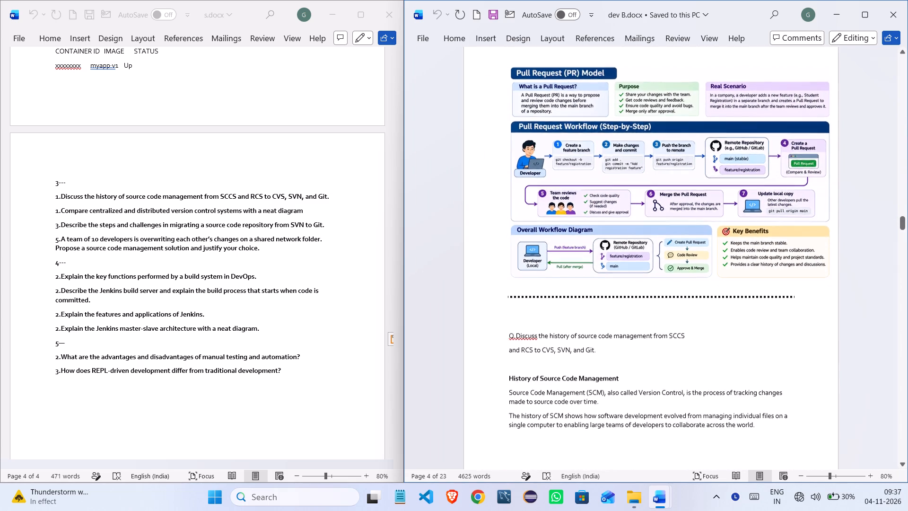
{"action": "scroll", "coordinate": [677, 314], "scroll_direction": "down", "scroll_amount": 17}
{"action": "scroll", "coordinate": [653, 299], "scroll_direction": "up", "scroll_amount": 6}
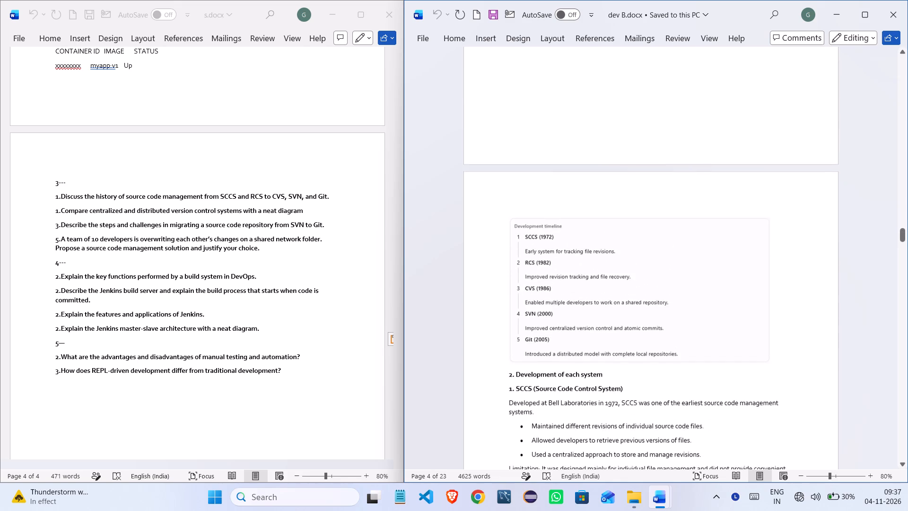
{"action": "scroll", "coordinate": [653, 293], "scroll_direction": "up", "scroll_amount": 6}
{"action": "scroll", "coordinate": [650, 289], "scroll_direction": "up", "scroll_amount": 2, "text": "ctrl"}
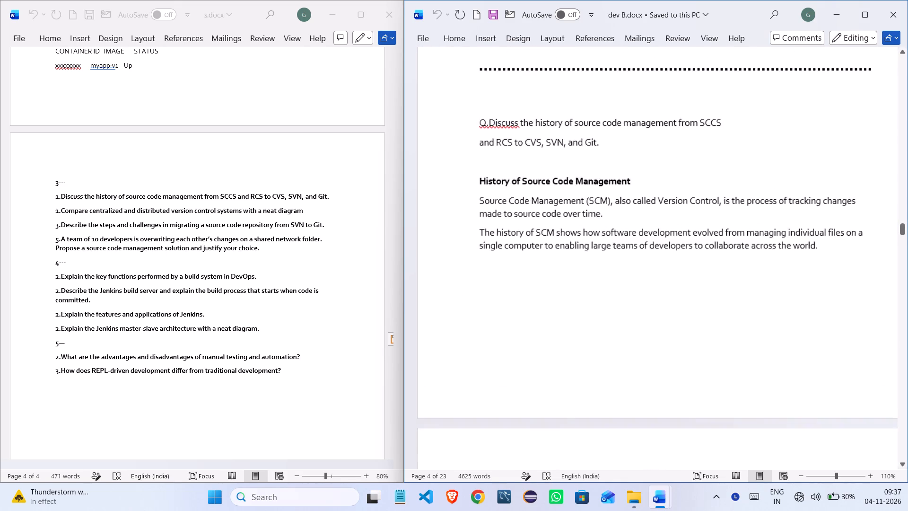
{"action": "scroll", "coordinate": [650, 287], "scroll_direction": "down", "scroll_amount": 2}
{"action": "scroll", "coordinate": [650, 287], "scroll_direction": "left", "scroll_amount": 1}
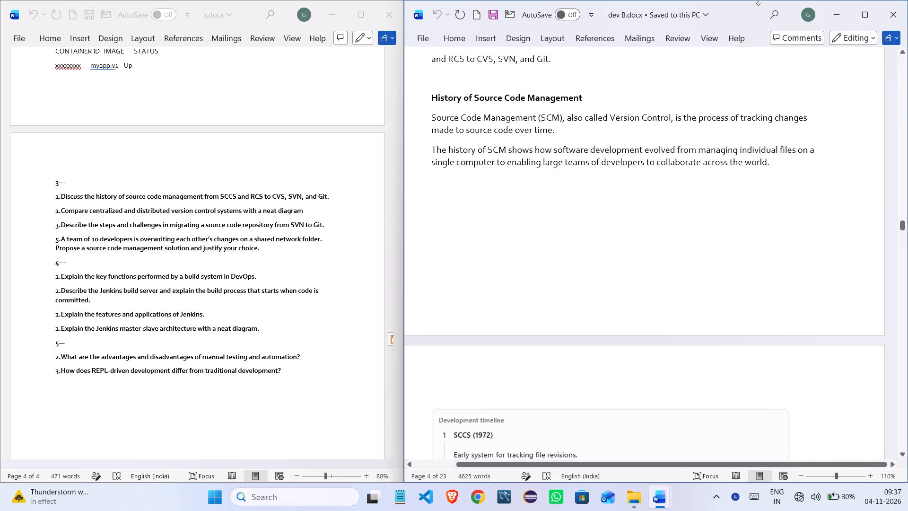